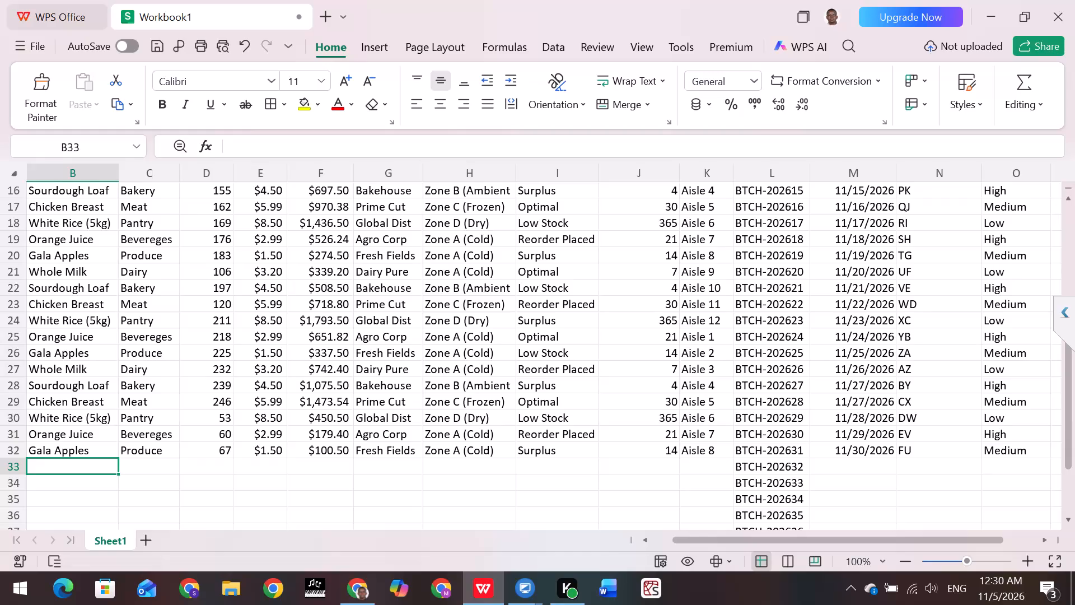
# Enter the product Whole Milk and the category Dairy in columns B and C of row 33.
pyautogui.scroll(-1, 108, 449)
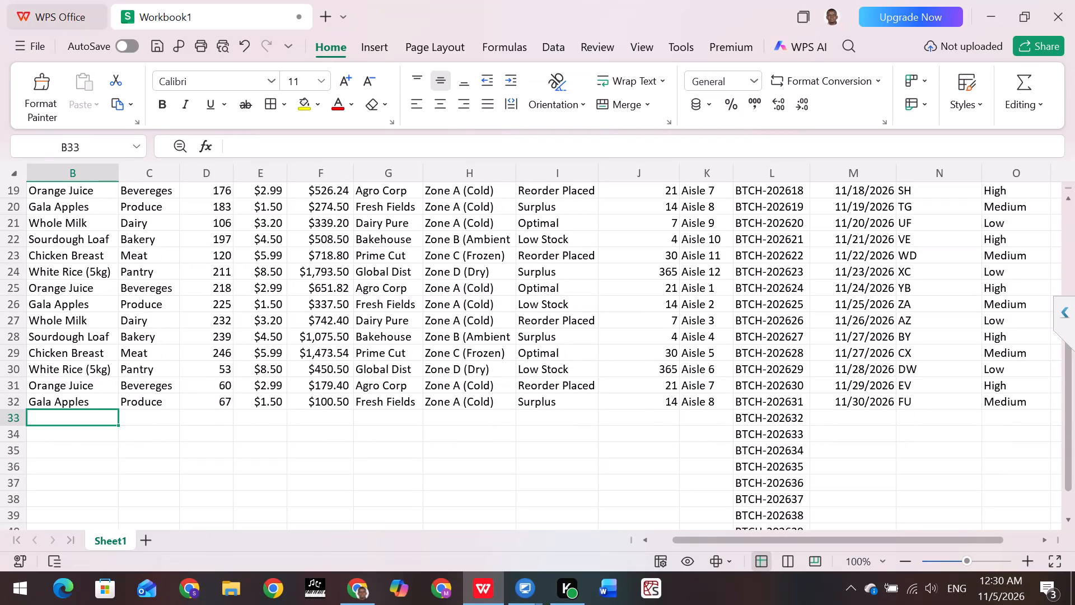
pyautogui.scroll(-1, 78, 422)
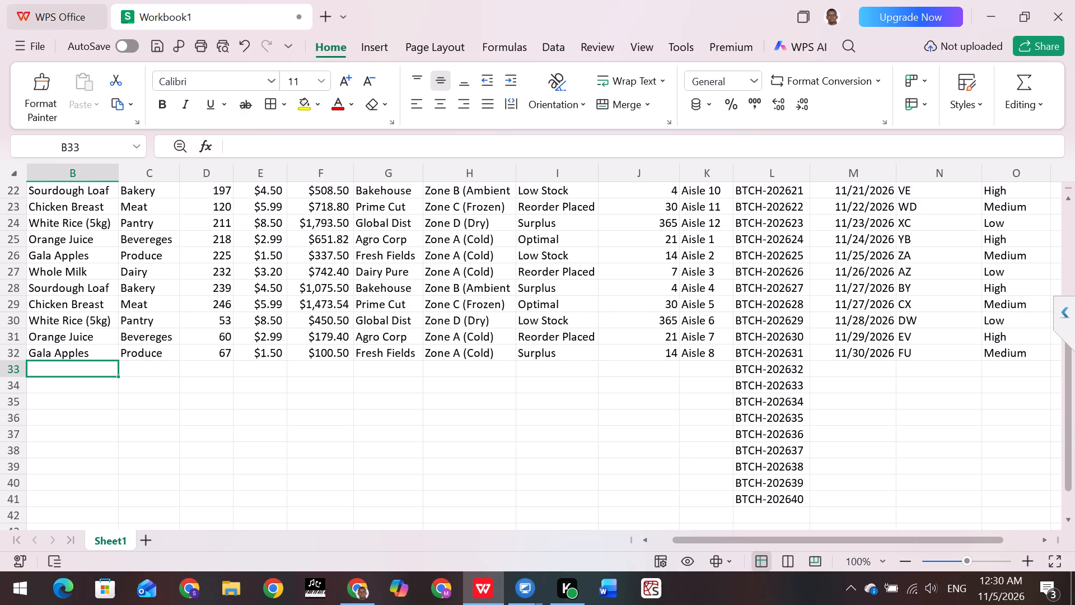
pyautogui.click(86, 366)
pyautogui.write('WH')
pyautogui.press('o')
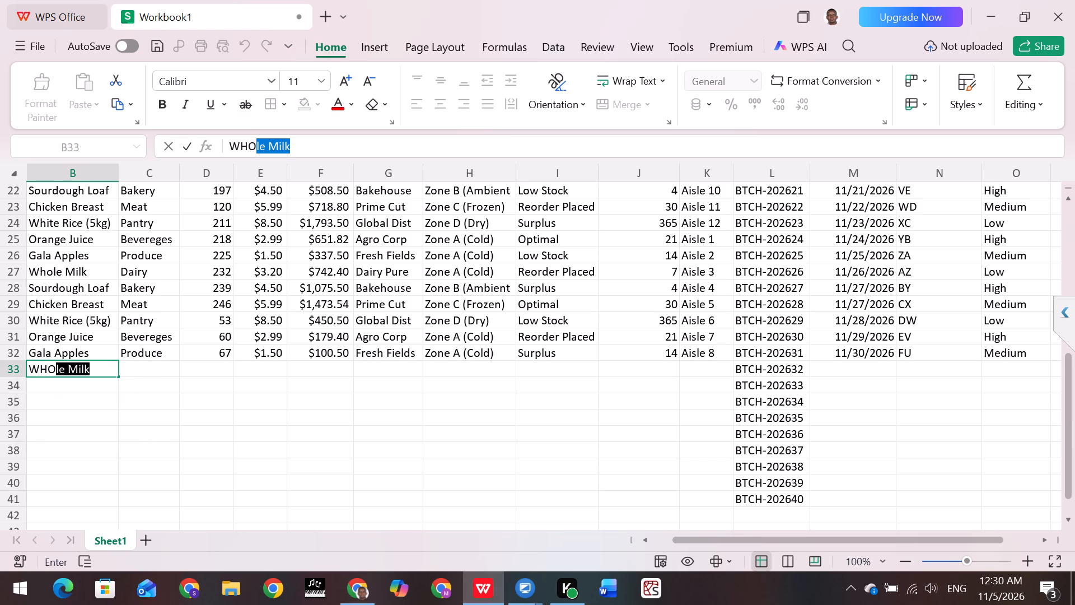
pyautogui.press('Tab')
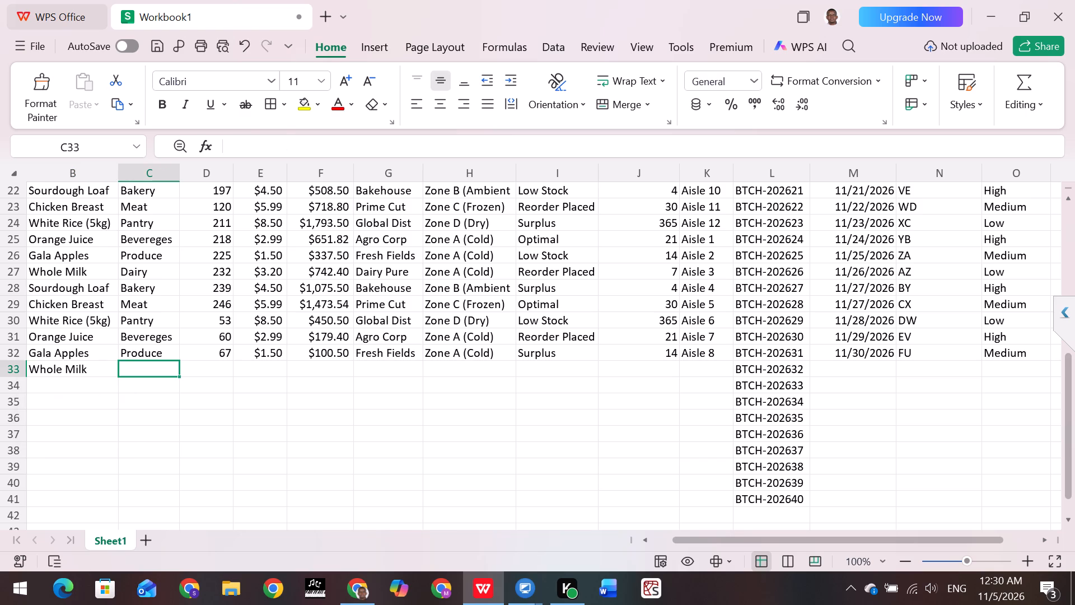
pyautogui.write('DA')
pyautogui.press('Tab')
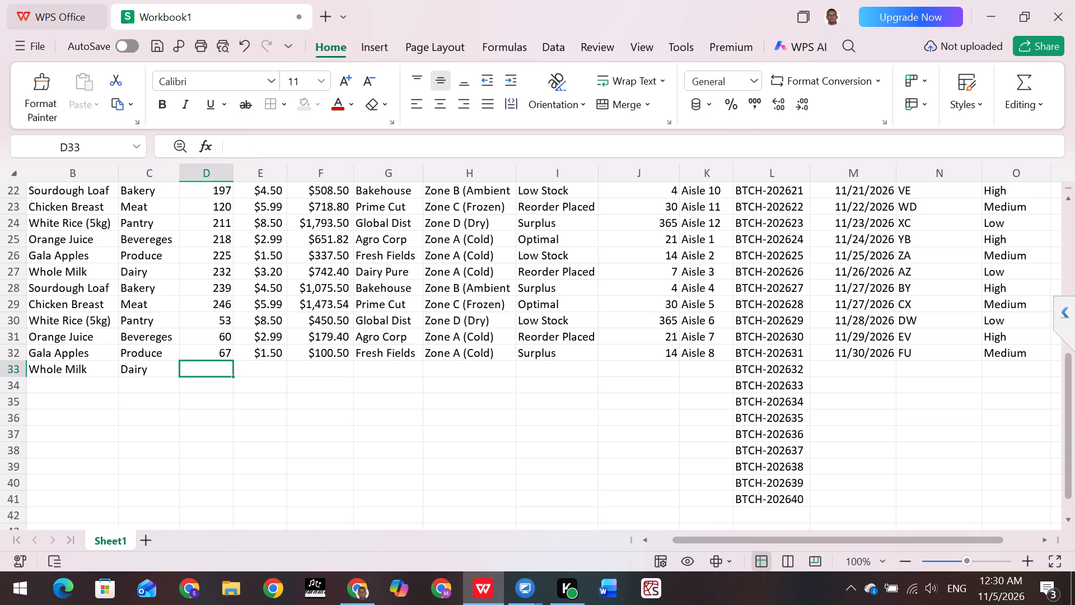
# Fill D33 to F33 with the quantity 74, the unit price $3.20 and the total value $236.80.
pyautogui.write('74')
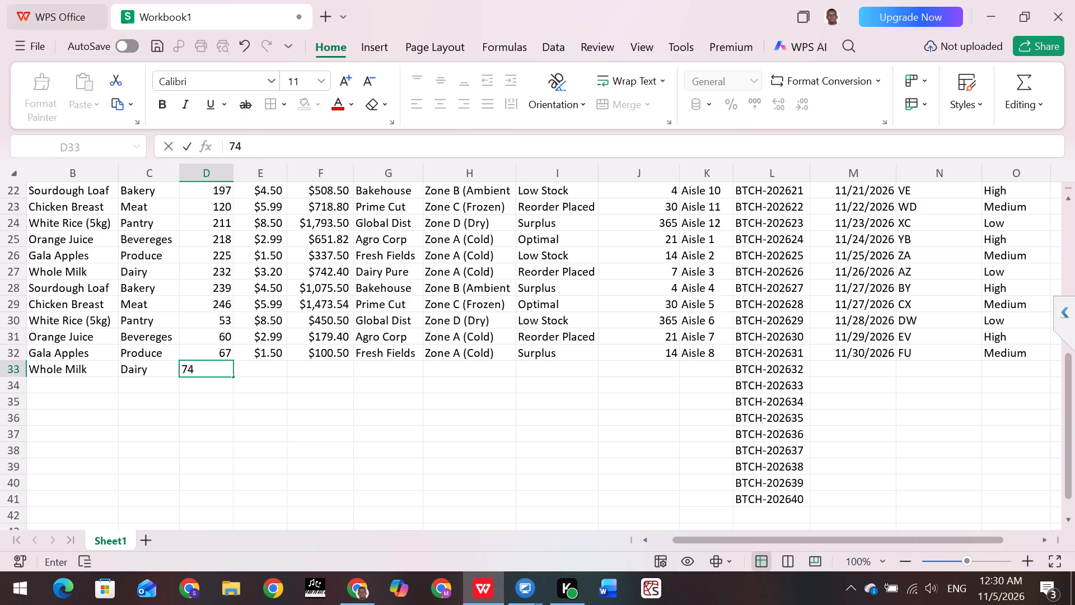
pyautogui.press('Tab')
pyautogui.hotkey('shift', '$')
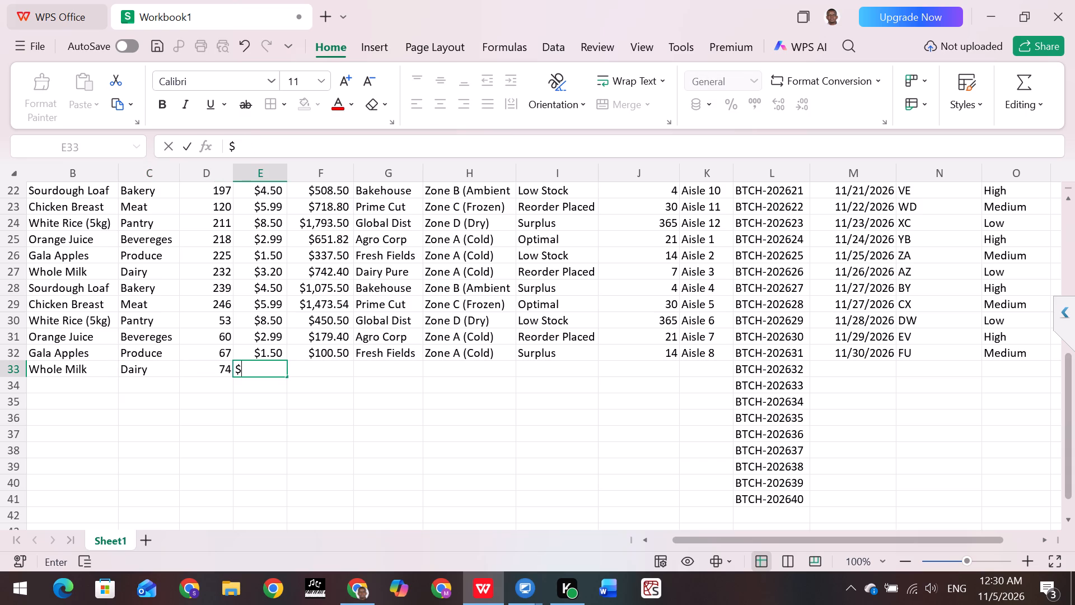
pyautogui.press('3')
pyautogui.write('.20')
pyautogui.press('Tab')
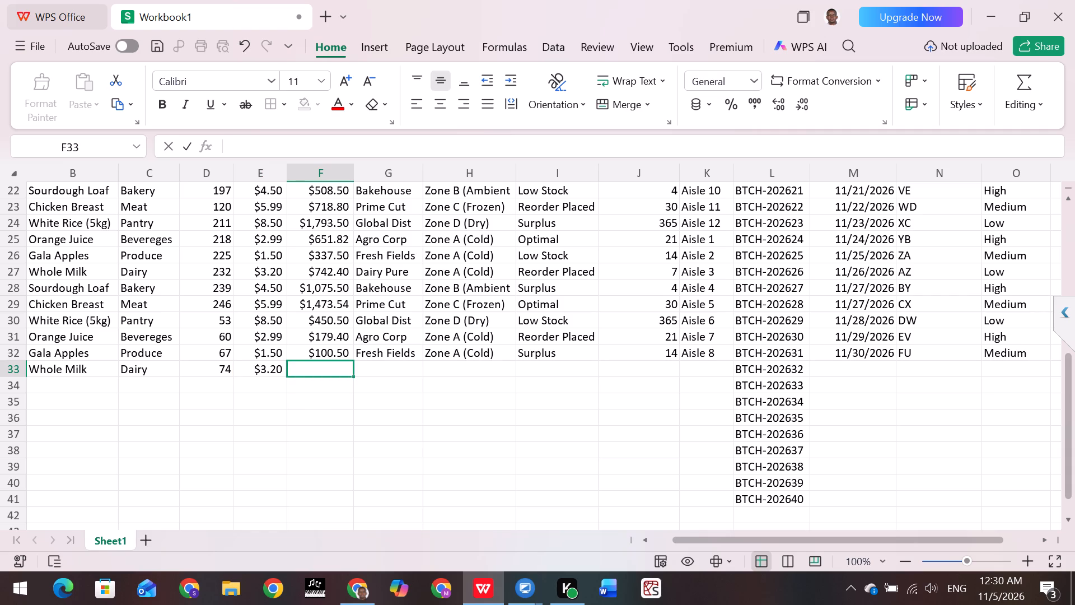
pyautogui.hotkey('shift', '$')
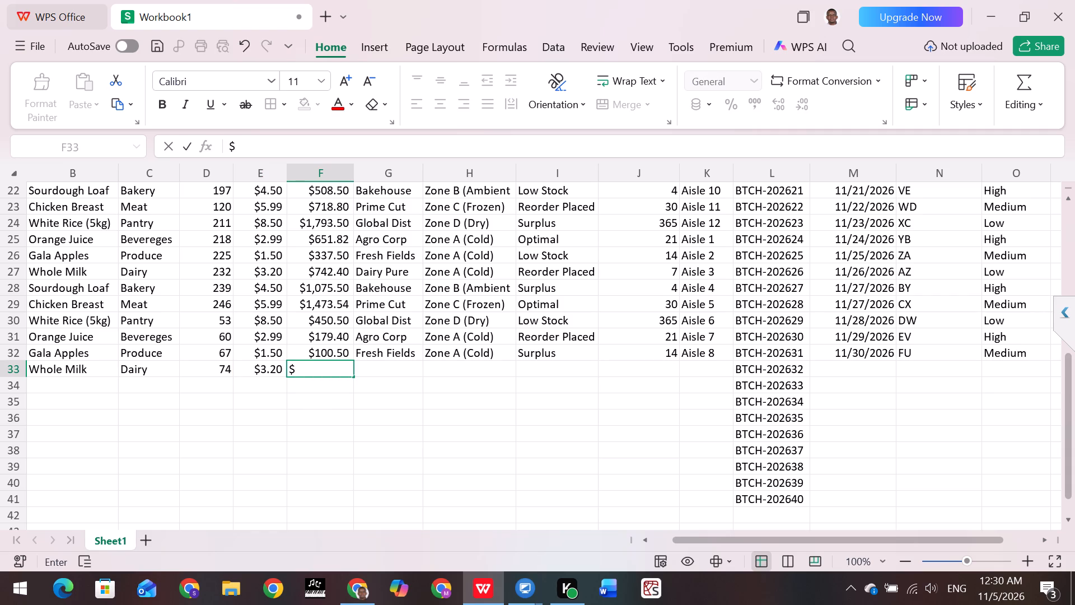
pyautogui.write('23')
pyautogui.write('6.')
pyautogui.write('80')
pyautogui.press('Tab')
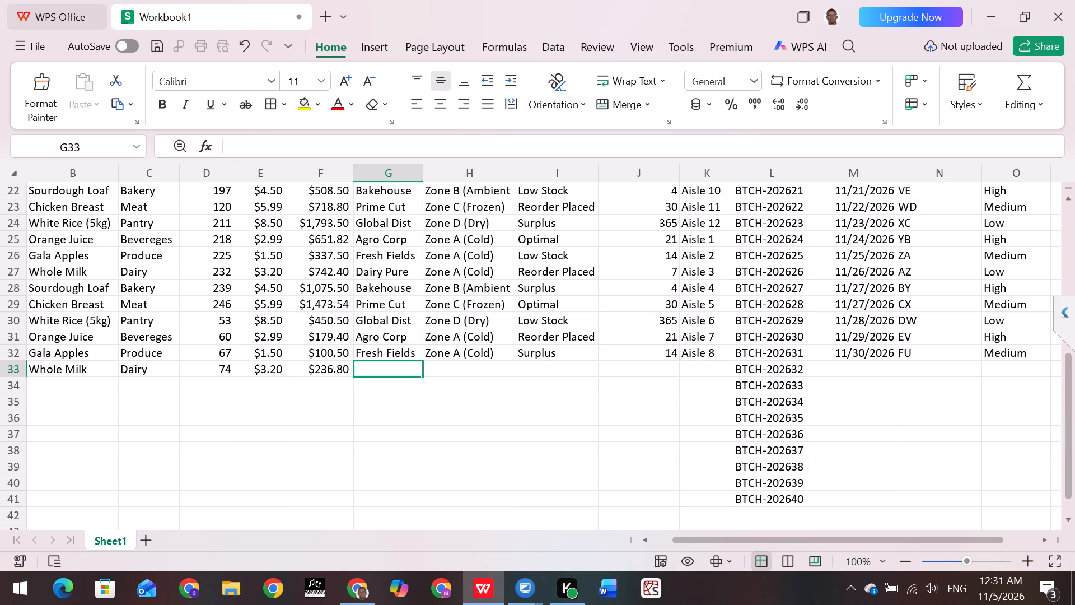
# Fill G33 to I33 with the supplier Dairy Pure, storage zone Zone A (Cold) and stock status Optimal.
pyautogui.write('DA')
pyautogui.press('Tab')
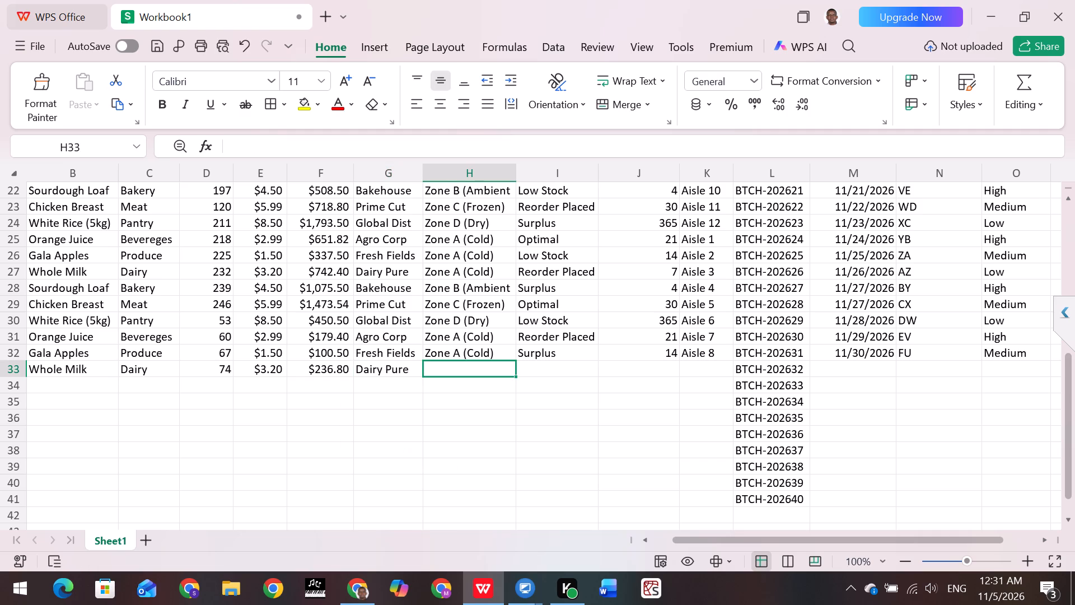
pyautogui.write('ZO')
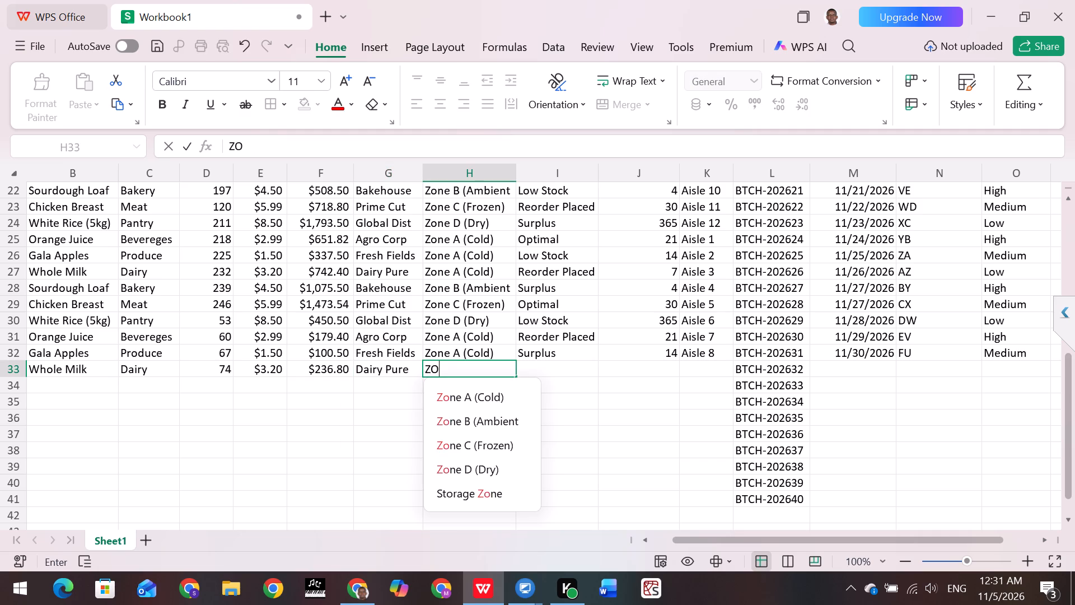
pyautogui.click(441, 394)
pyautogui.press('o')
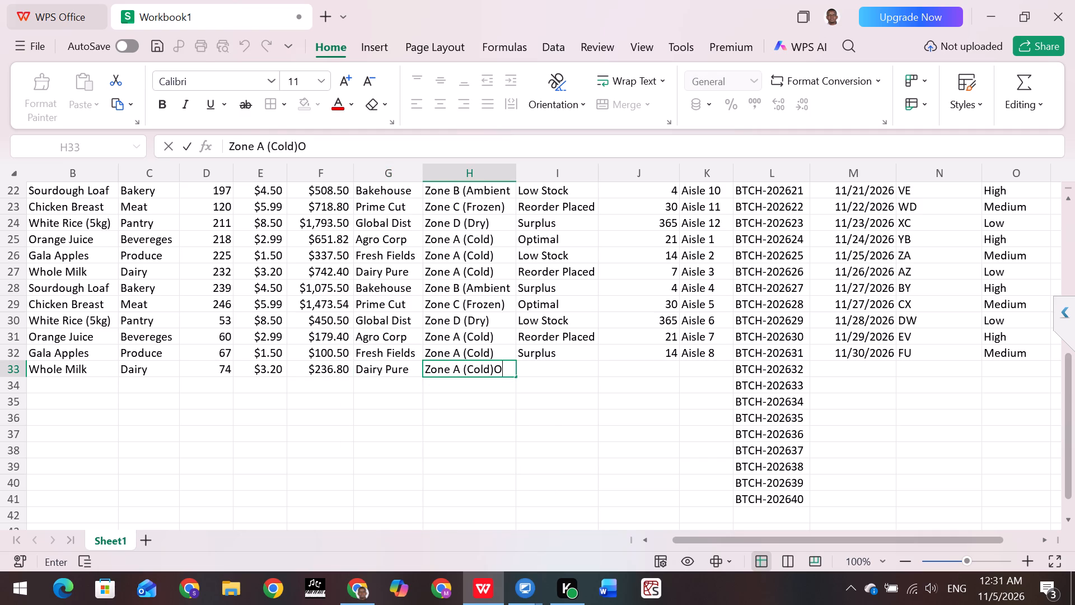
pyautogui.press('BackSpace')
pyautogui.press('Tab')
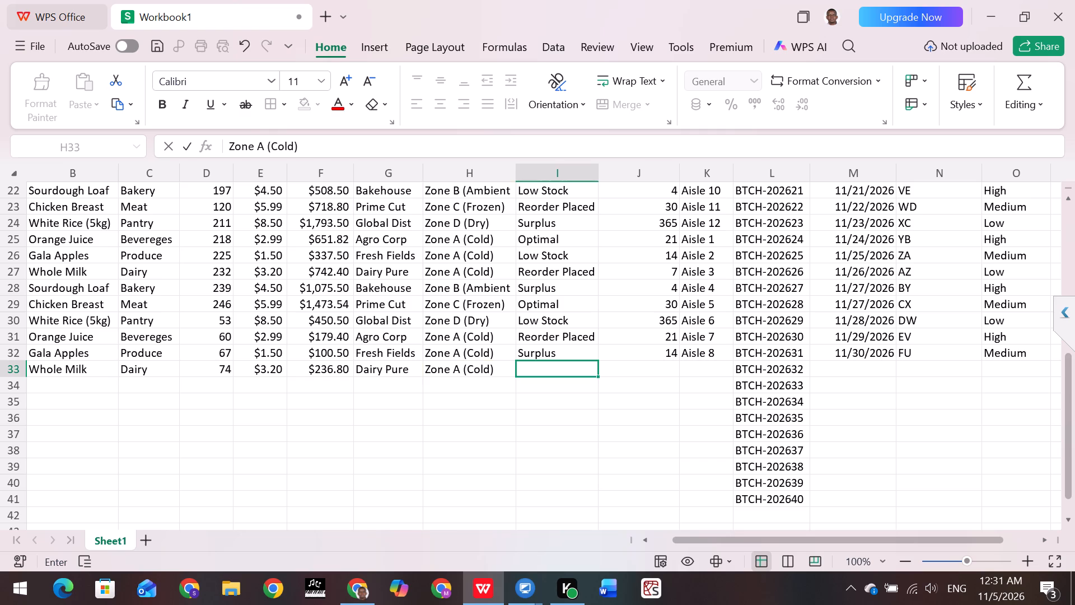
pyautogui.write('OP')
pyautogui.press('Tab')
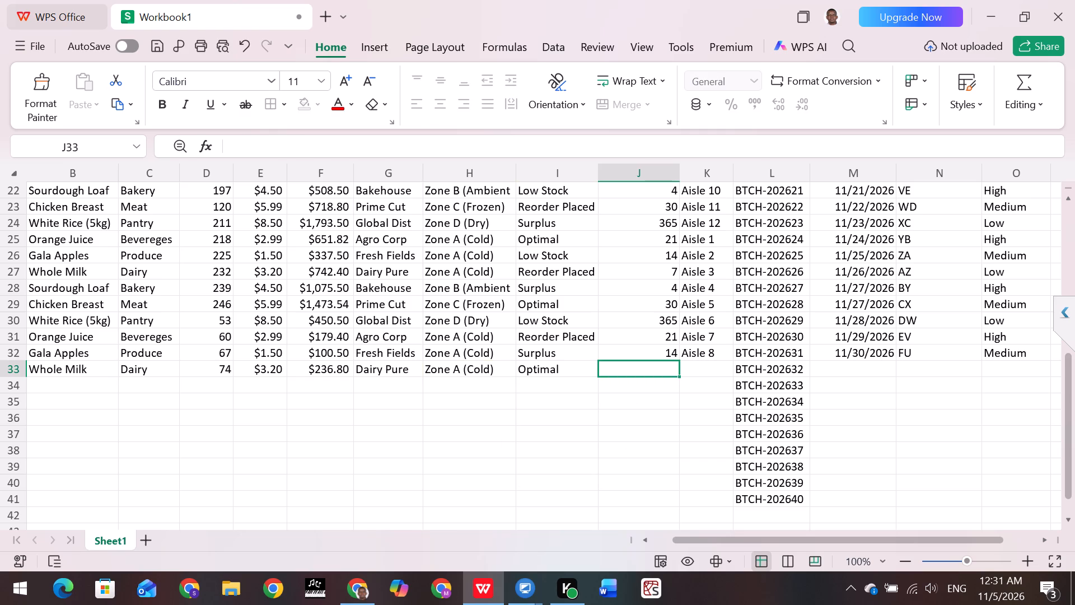
# Enter 7 in column J and Aisle 9 in column K of row 33, keeping the existing batch code.
pyautogui.press('7')
pyautogui.press('Tab')
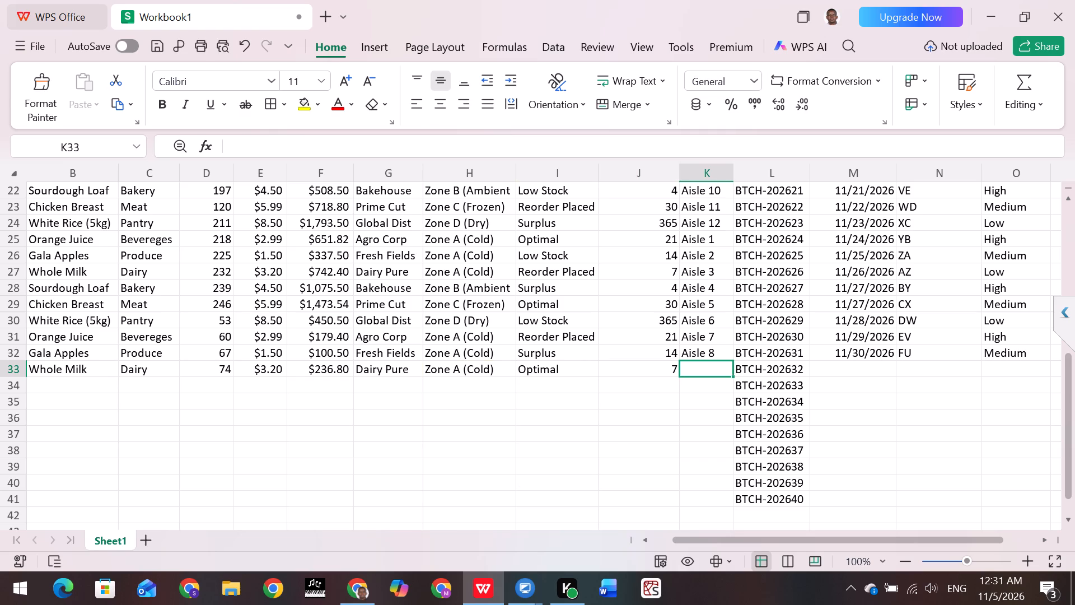
pyautogui.press('a')
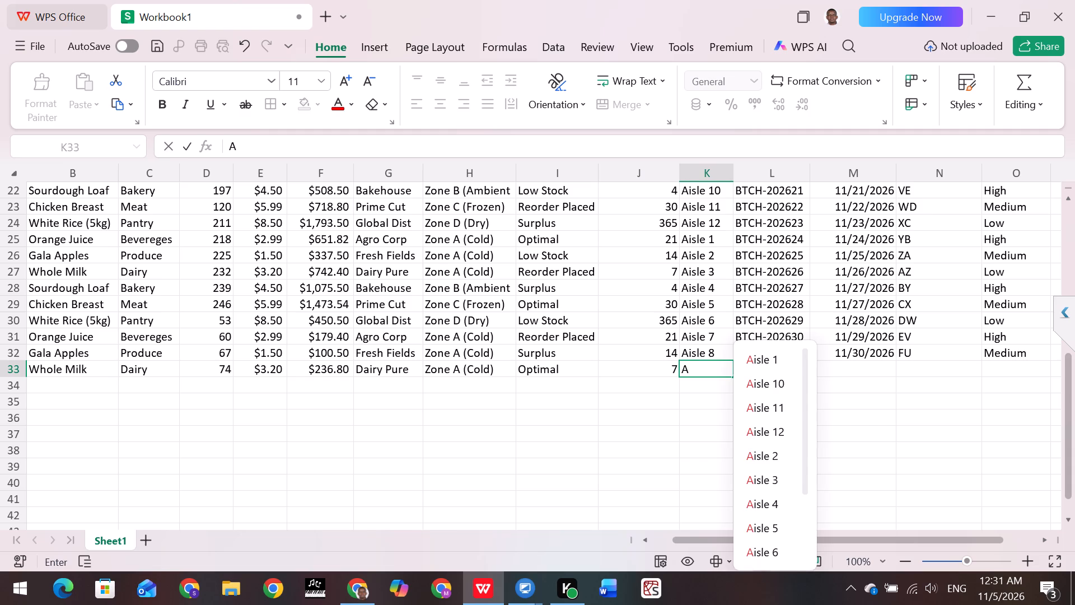
pyautogui.scroll(-4, 783, 438)
pyautogui.click(786, 527)
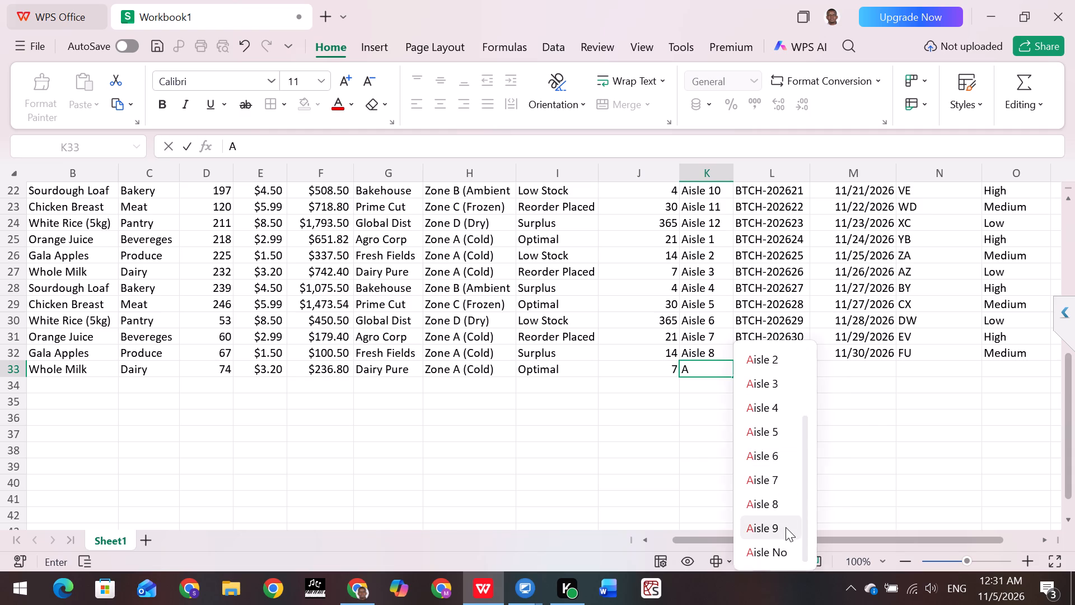
pyautogui.press('Tab')
pyautogui.press('Tab')
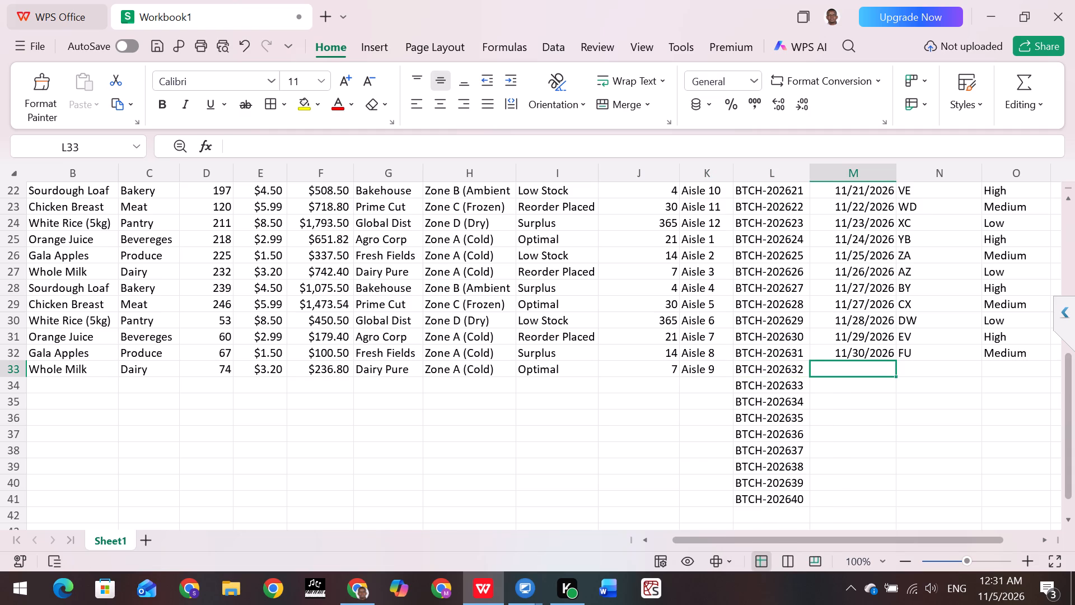
# Enter the date 2026-10-12 in column M of row 33.
pyautogui.write('2026')
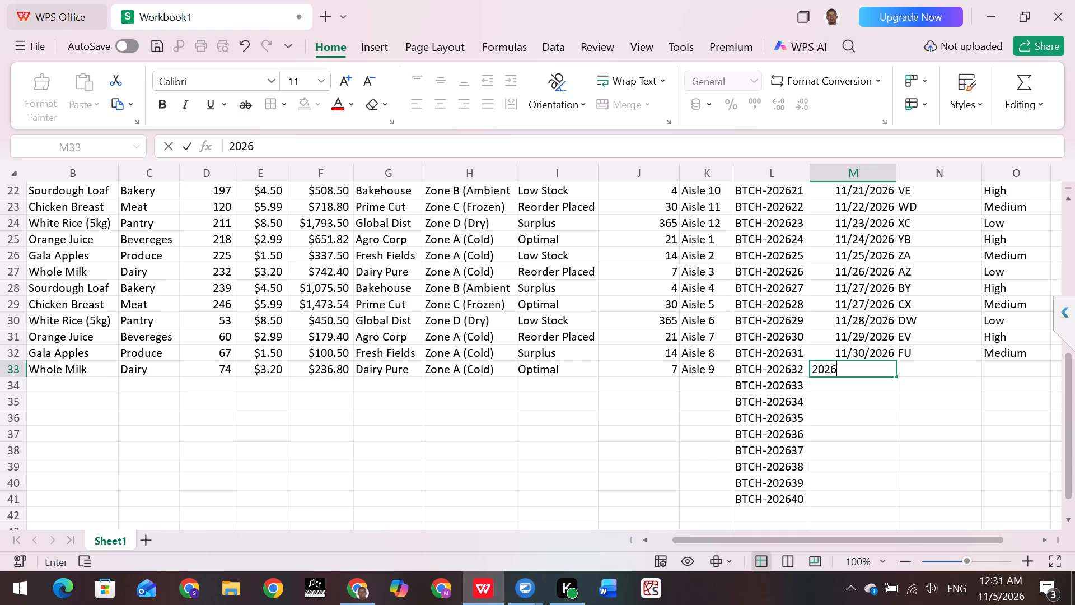
pyautogui.press('-')
pyautogui.write('10')
pyautogui.press('1')
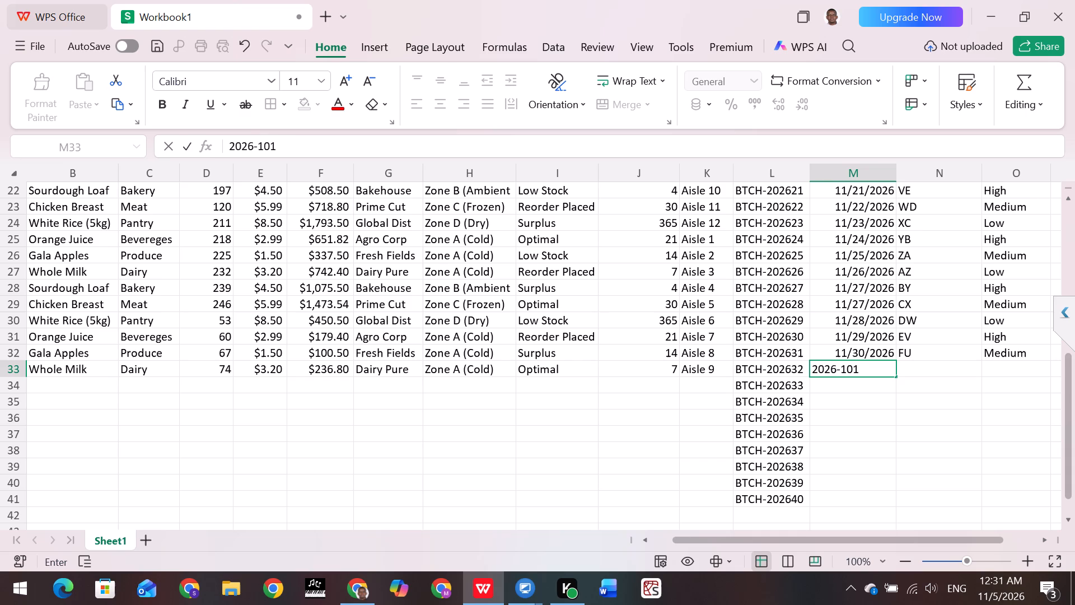
pyautogui.press('BackSpace')
pyautogui.write('-1')
pyautogui.press('2')
pyautogui.press('Tab')
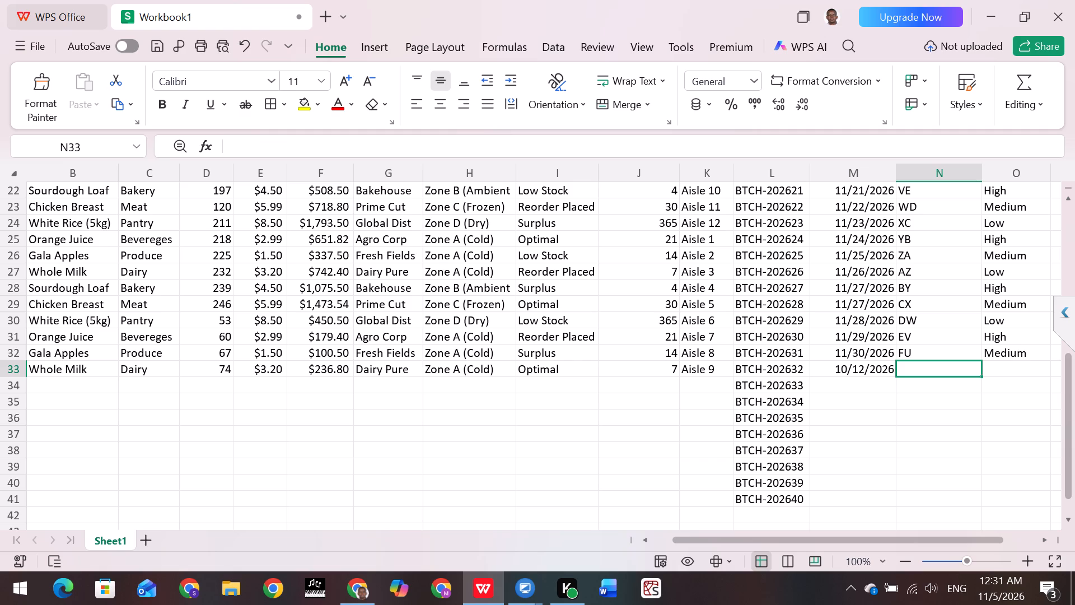
# Complete row 33 with the initials GT in column N and the level Low in column O.
pyautogui.write('GT')
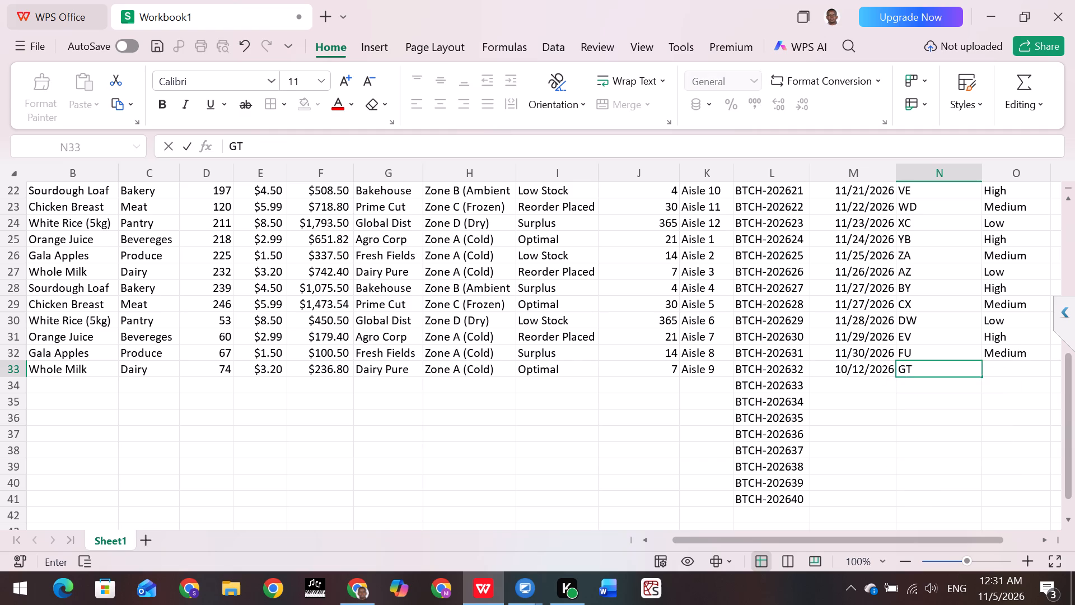
pyautogui.press('Tab')
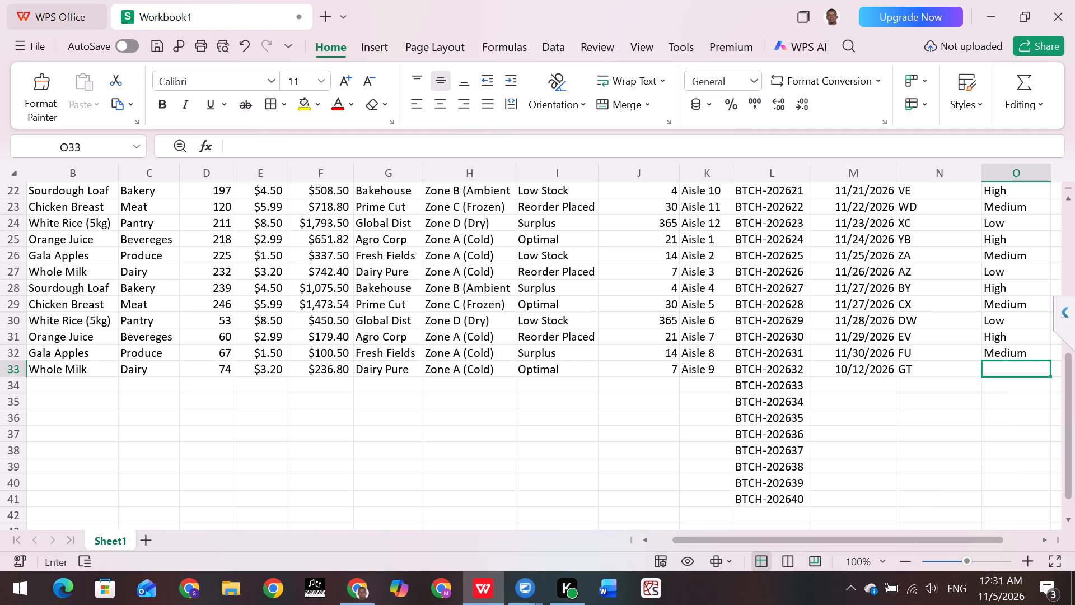
pyautogui.write('LO')
pyautogui.press('Tab')
pyautogui.press('Return')
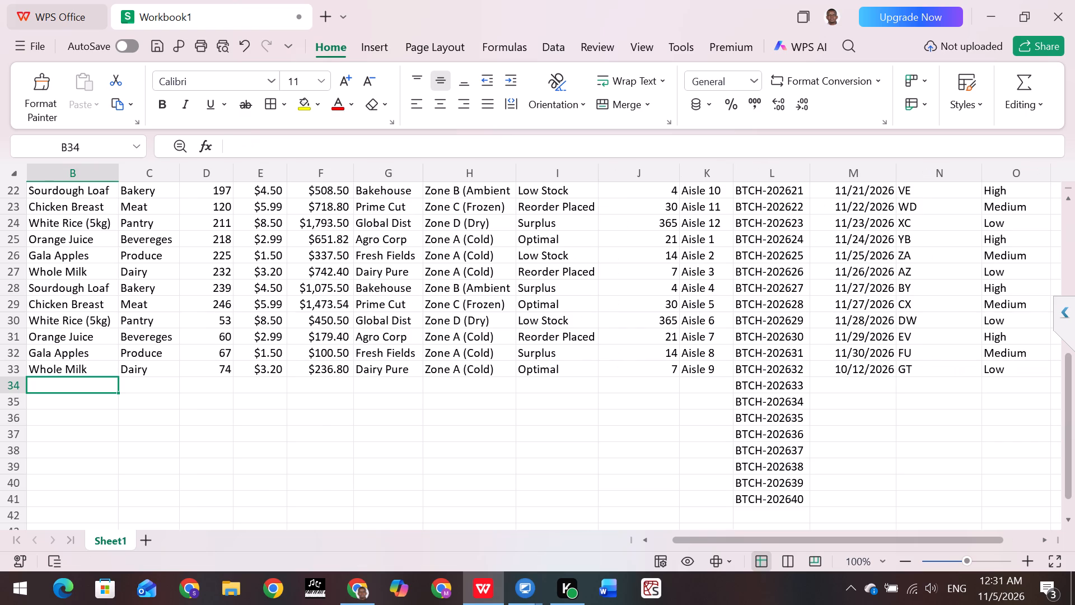
# Enter the product Sourdough Loaf and the category Bakery in columns B and C of row 34.
pyautogui.write('SO')
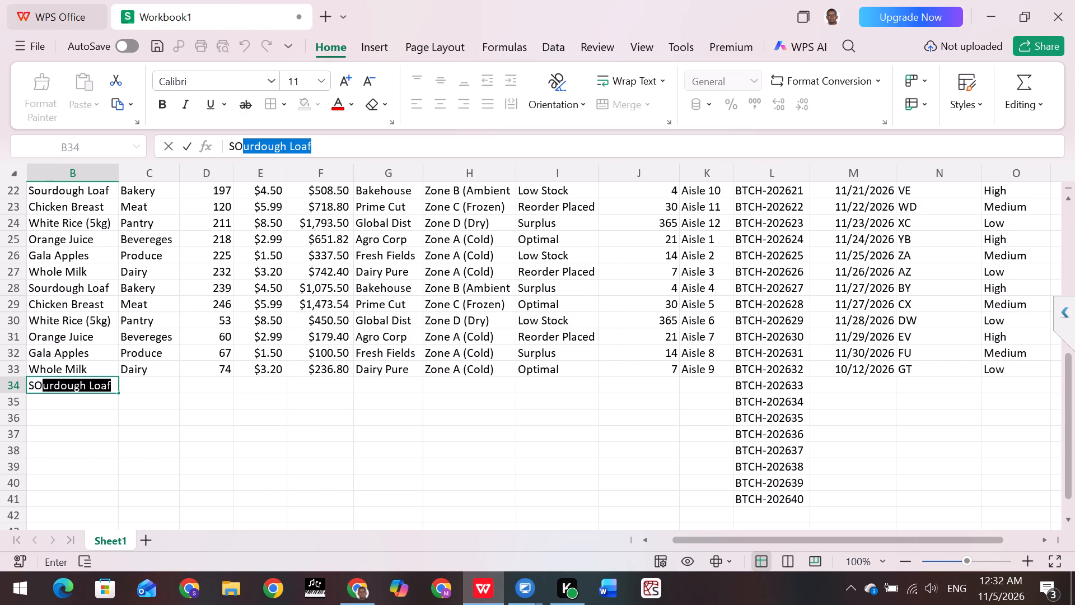
pyautogui.press('Tab')
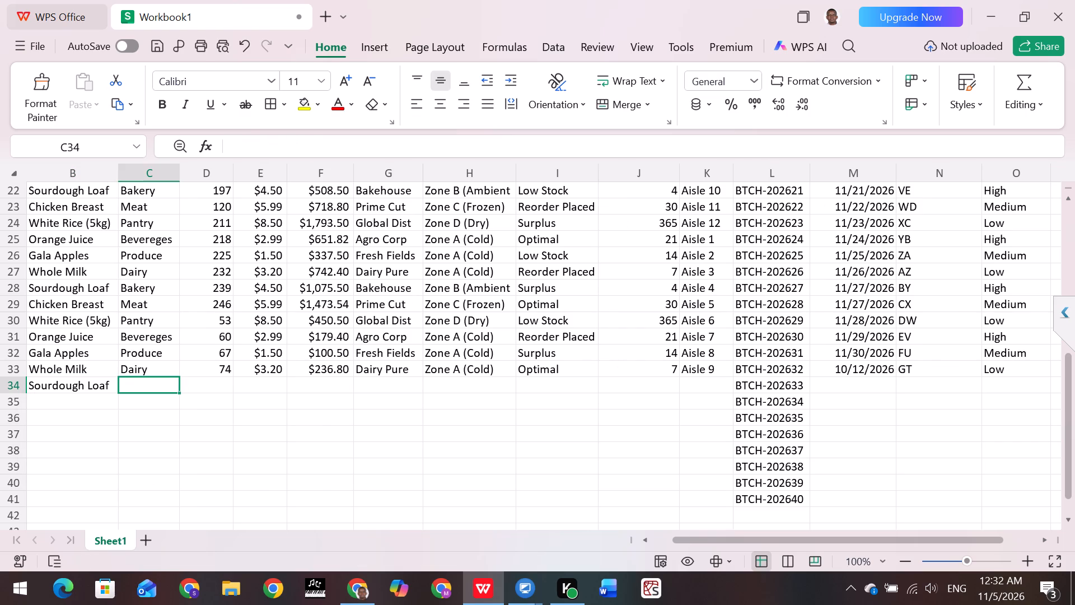
pyautogui.write('BA')
pyautogui.press('Tab')
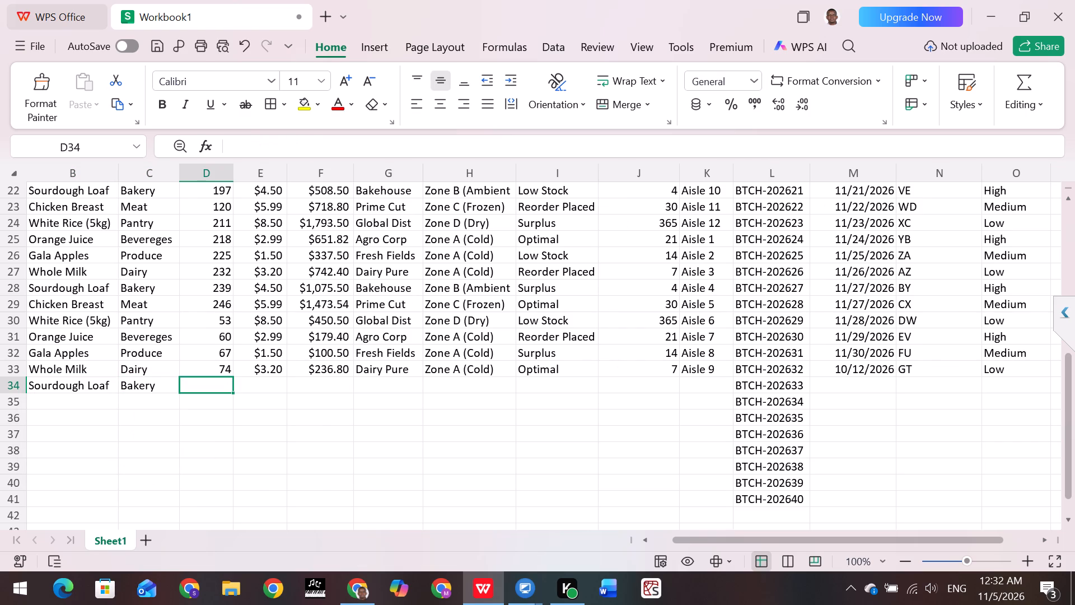
# Enter 81, $4.50 and $364.50 in columns D, E and F of row 34.
pyautogui.write('81')
pyautogui.press('Tab')
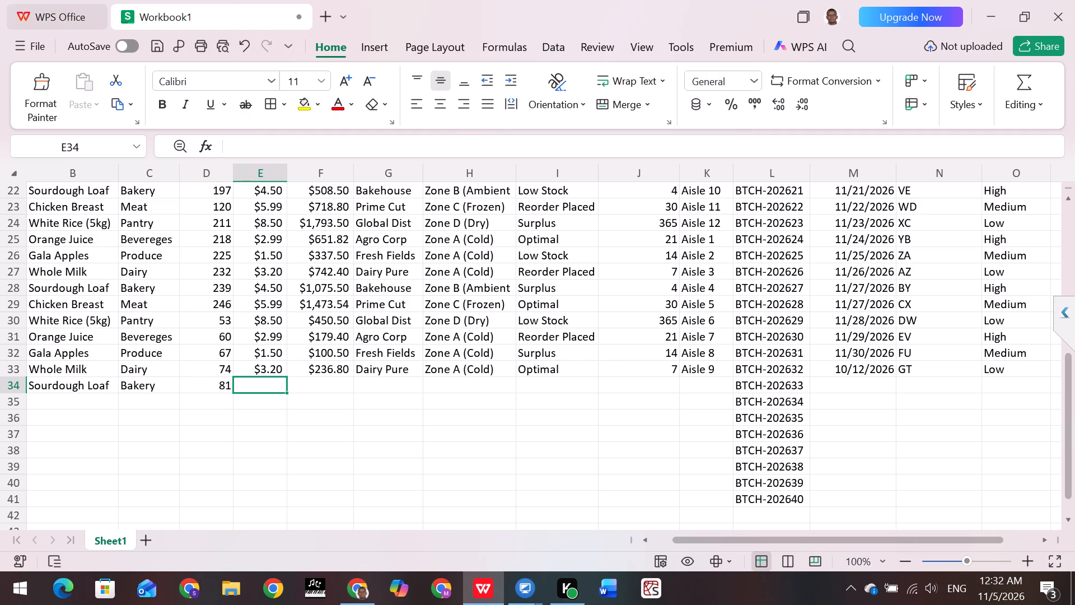
pyautogui.hotkey('shift', '$')
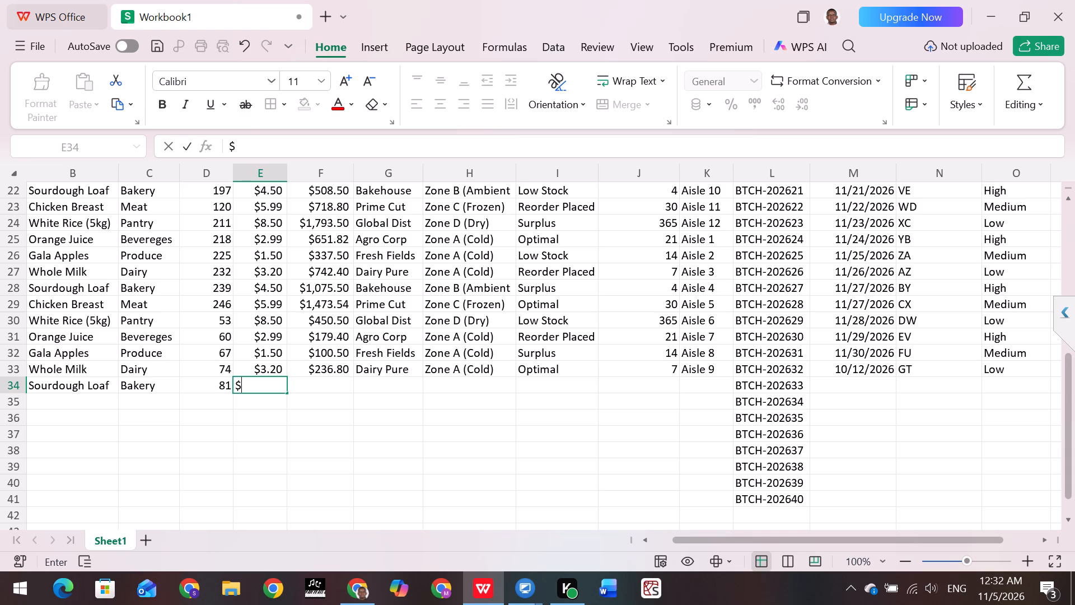
pyautogui.write('4.50')
pyautogui.press('Tab')
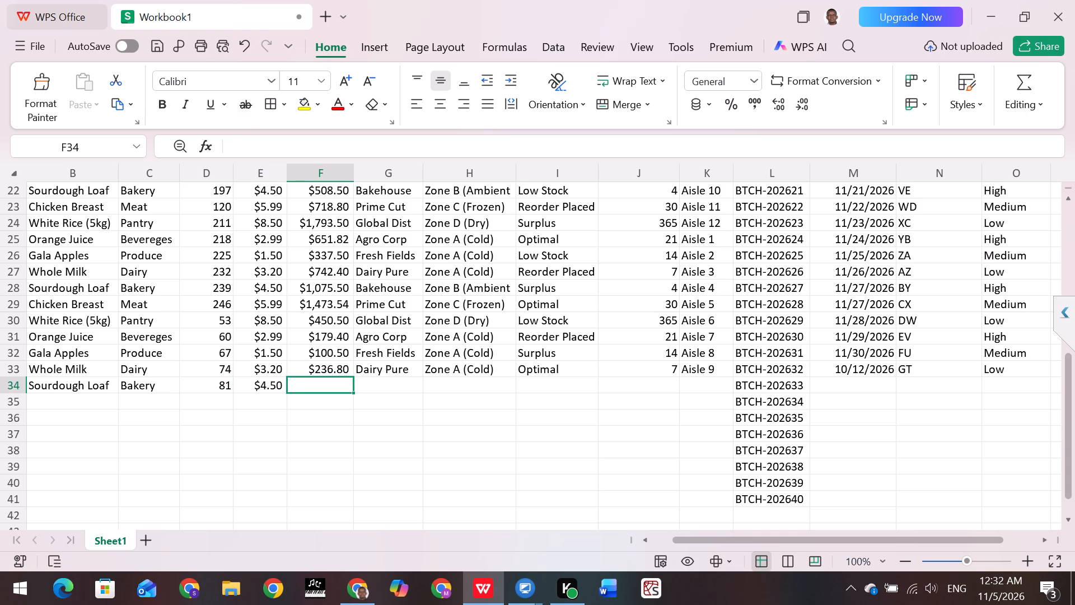
pyautogui.hotkey('shift', '$')
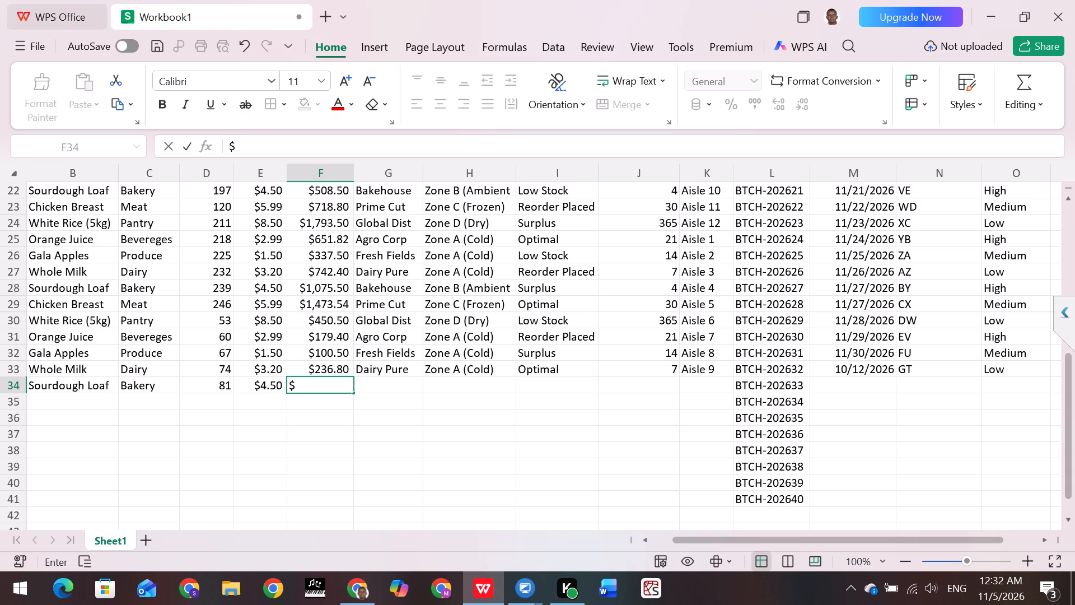
pyautogui.write('364.')
pyautogui.write('50')
pyautogui.press('Tab')
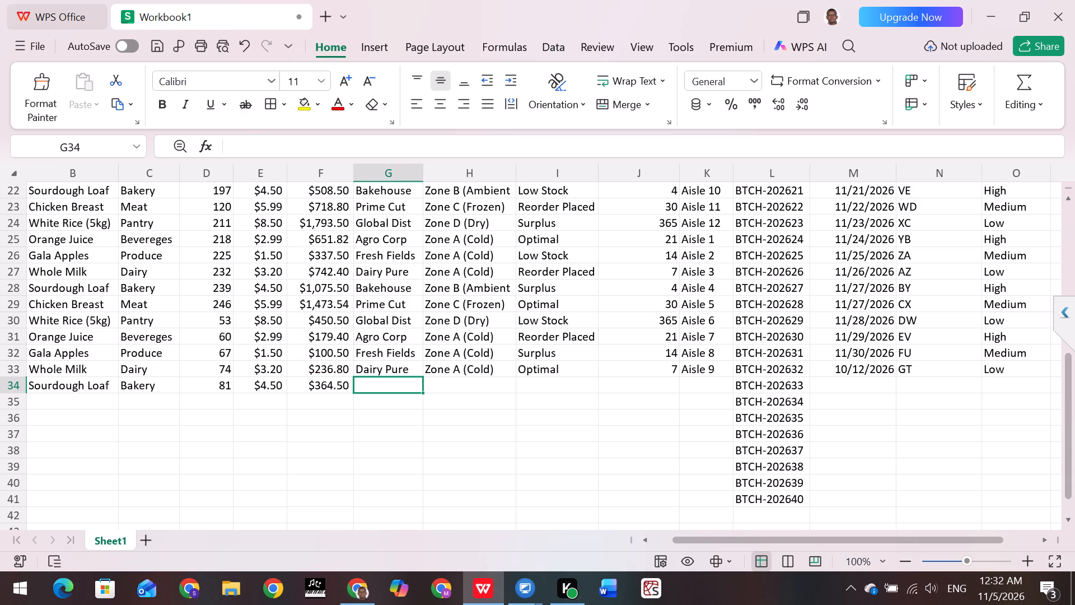
# Enter the supplier Bakehouse, storage zone Zone B (Ambient and status Low Stock in columns G to I of row 34.
pyautogui.write('BA')
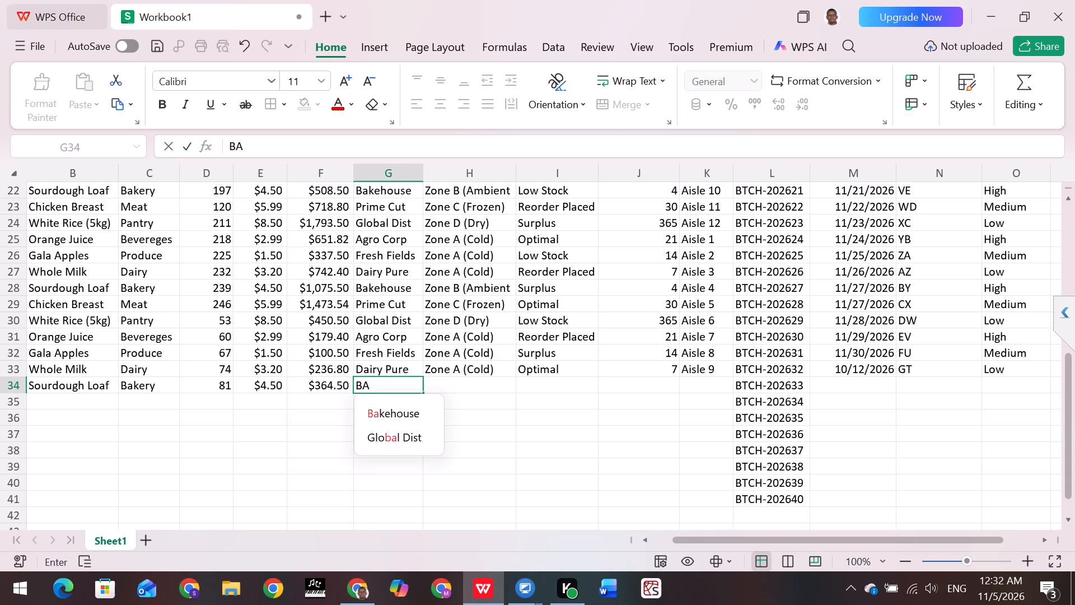
pyautogui.press('k')
pyautogui.press('Tab')
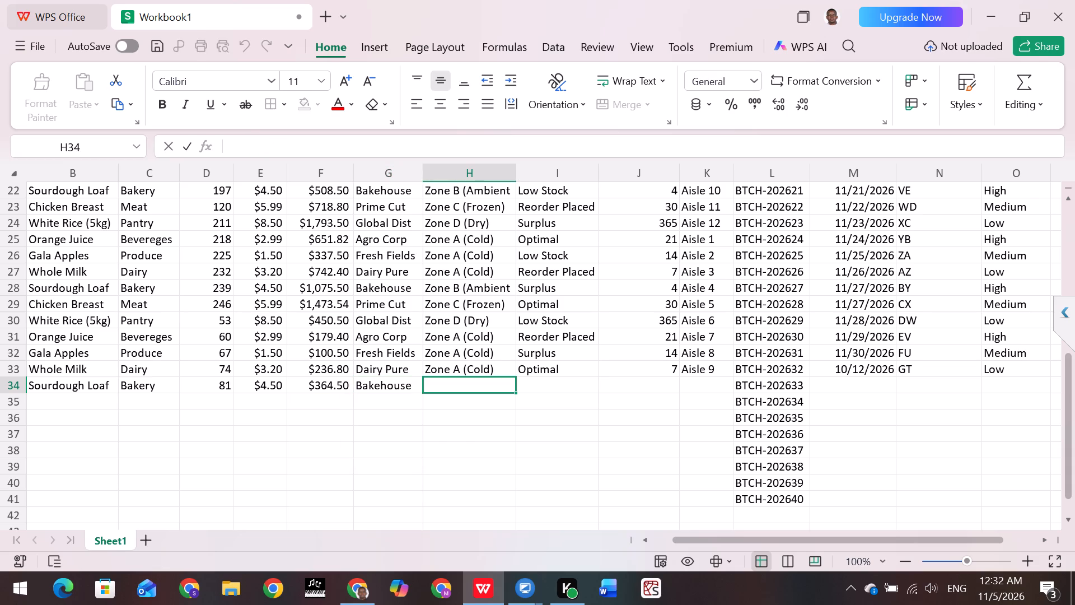
pyautogui.write('ZO')
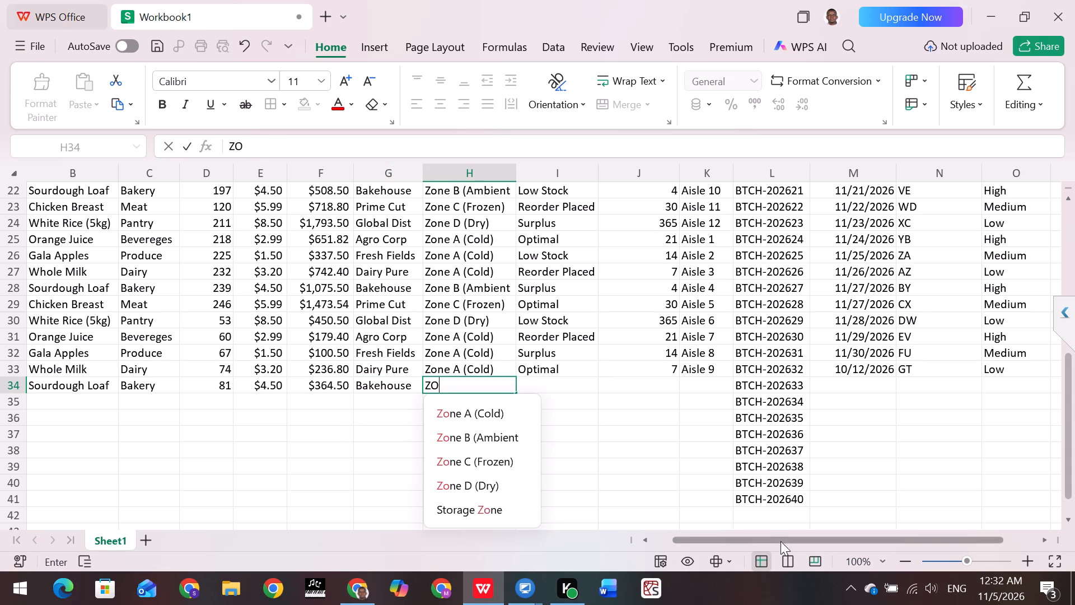
pyautogui.click(502, 438)
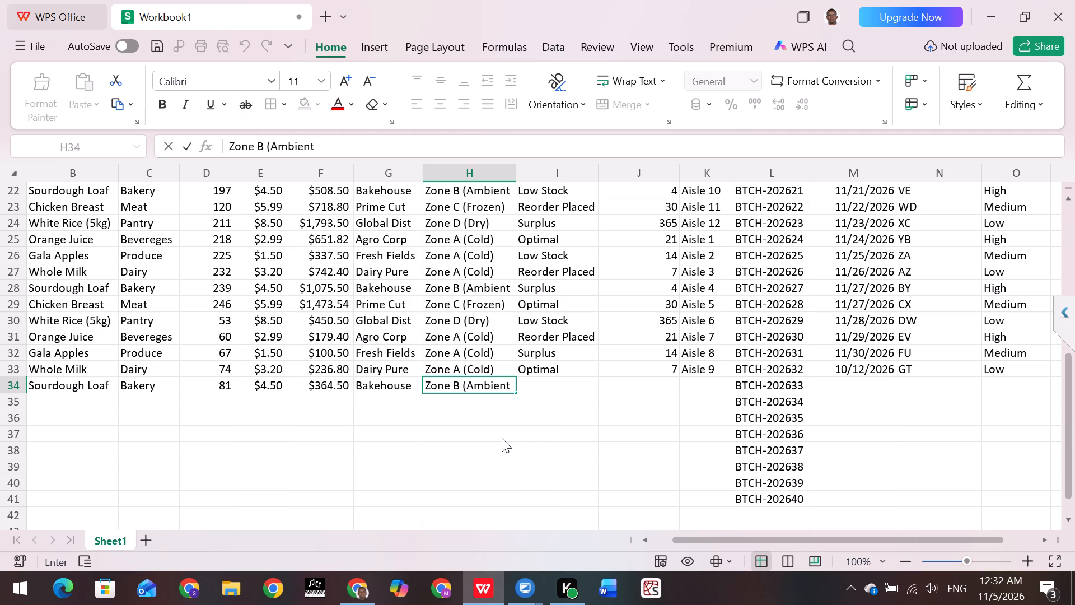
pyautogui.press('Tab')
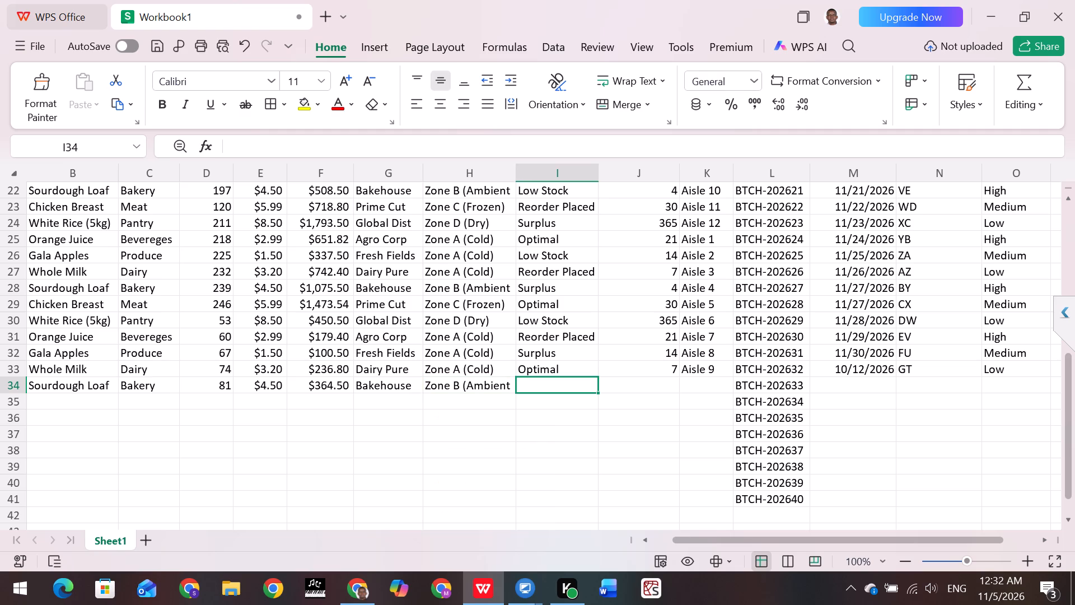
pyautogui.write('LO')
pyautogui.press('Tab')
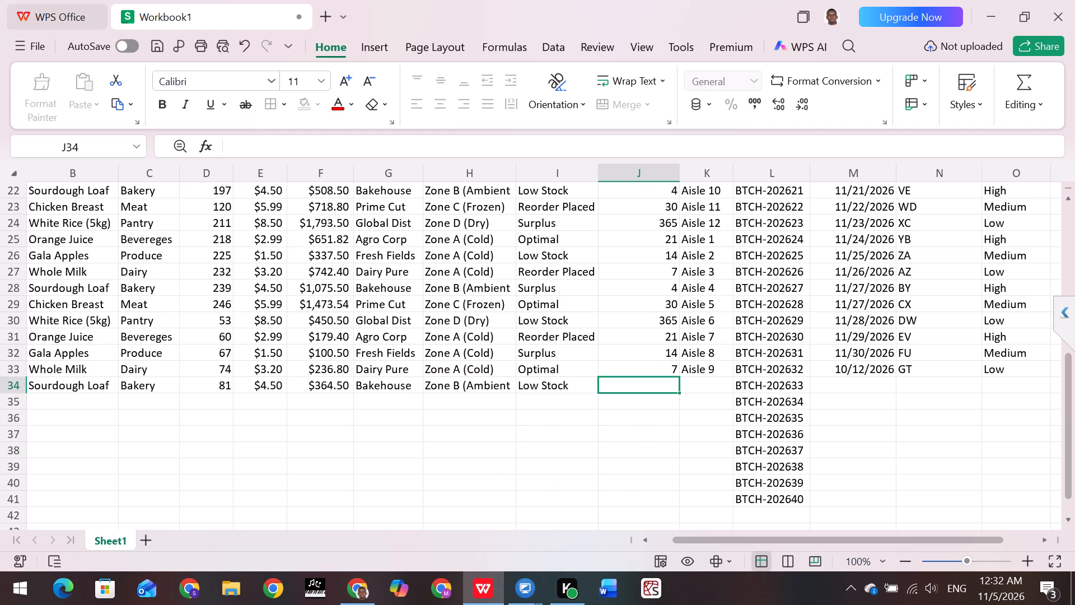
# Enter 4 in column J and Aisle 10 in column K of row 34, keeping the existing batch code.
pyautogui.press('4')
pyautogui.press('Tab')
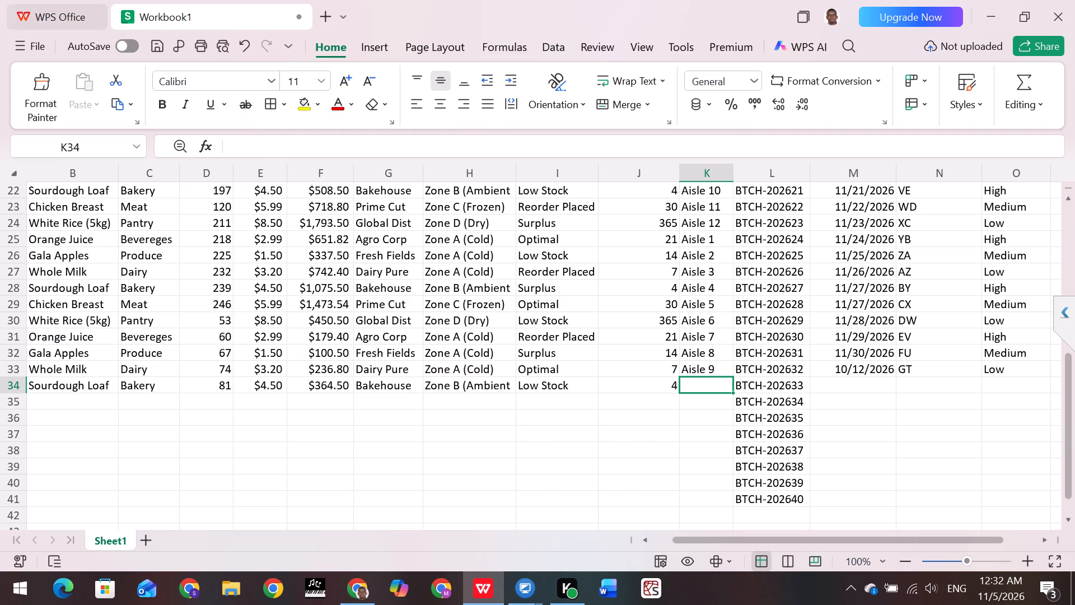
pyautogui.press('a')
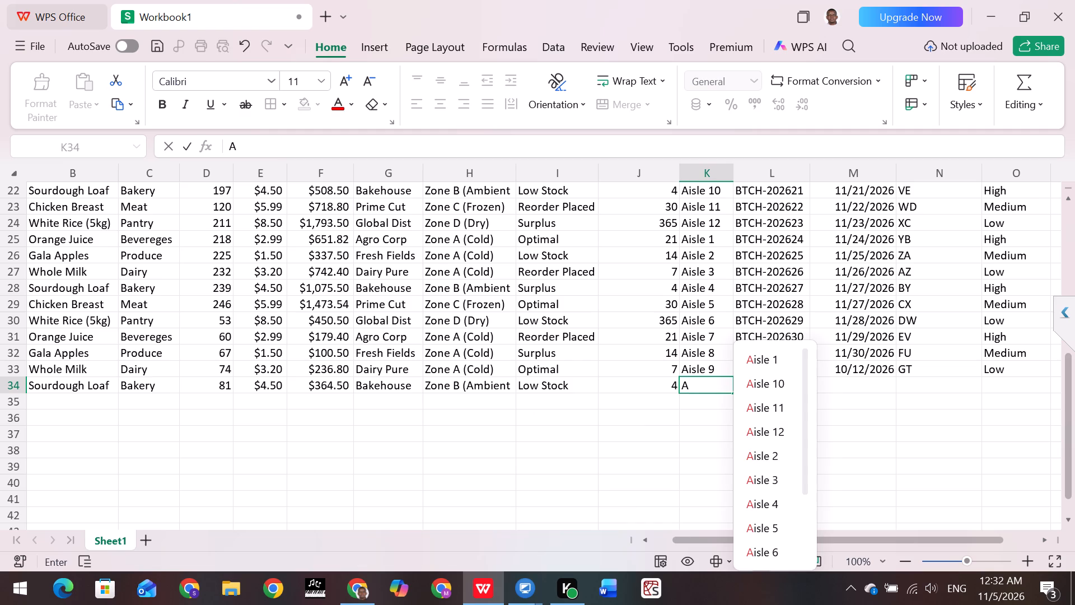
pyautogui.click(775, 388)
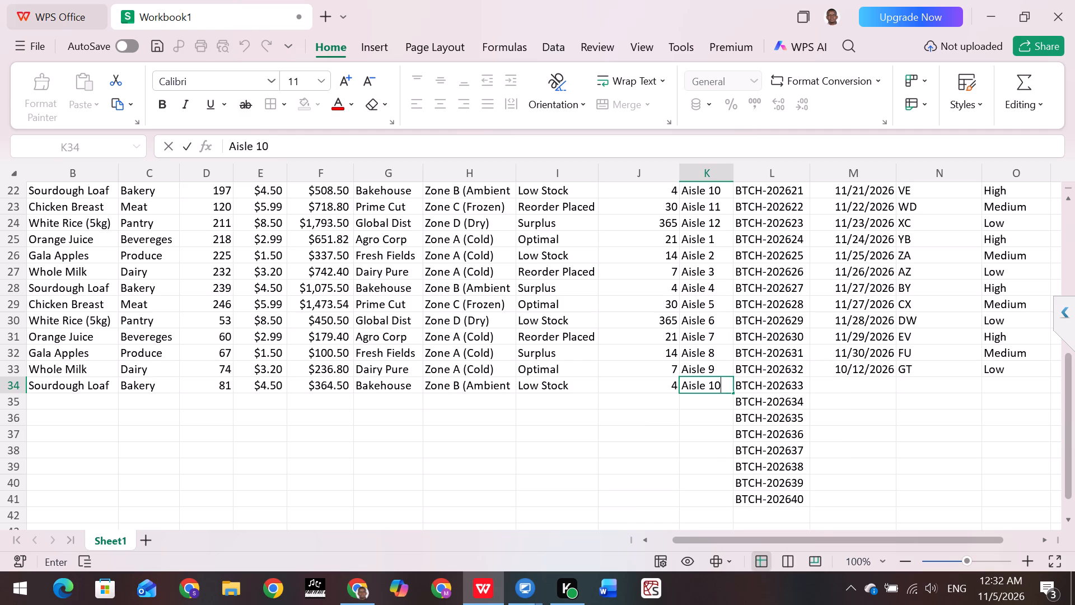
pyautogui.press('Tab')
pyautogui.press('Tab')
# Enter the date 2026-10-13 in column M of row 34.
pyautogui.write('202')
pyautogui.press('6')
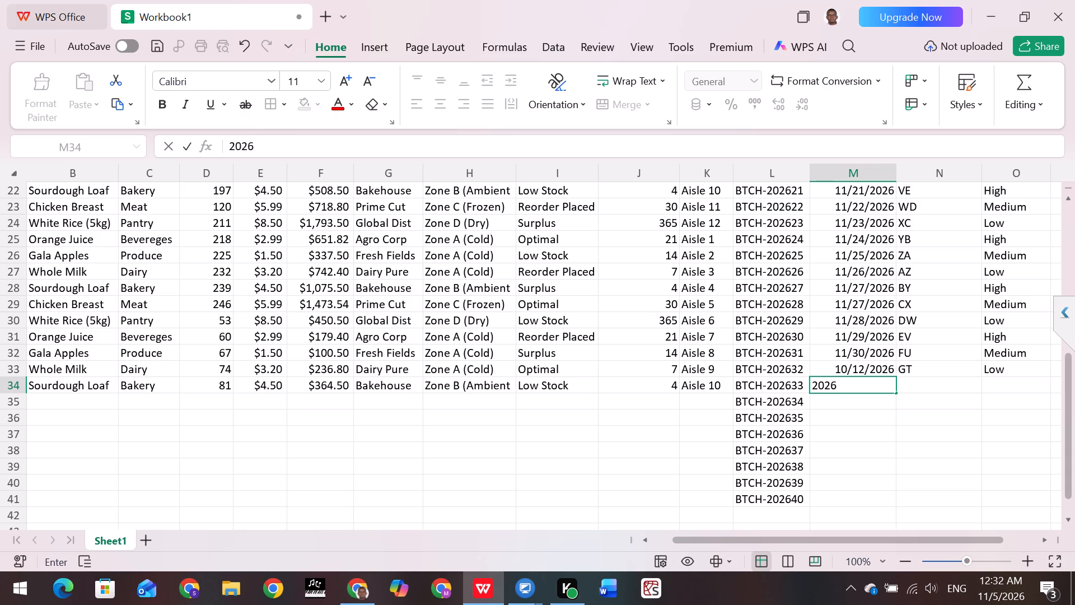
pyautogui.write('-19')
pyautogui.press('BackSpace')
pyautogui.write('0-')
pyautogui.write('13')
pyautogui.press('Tab')
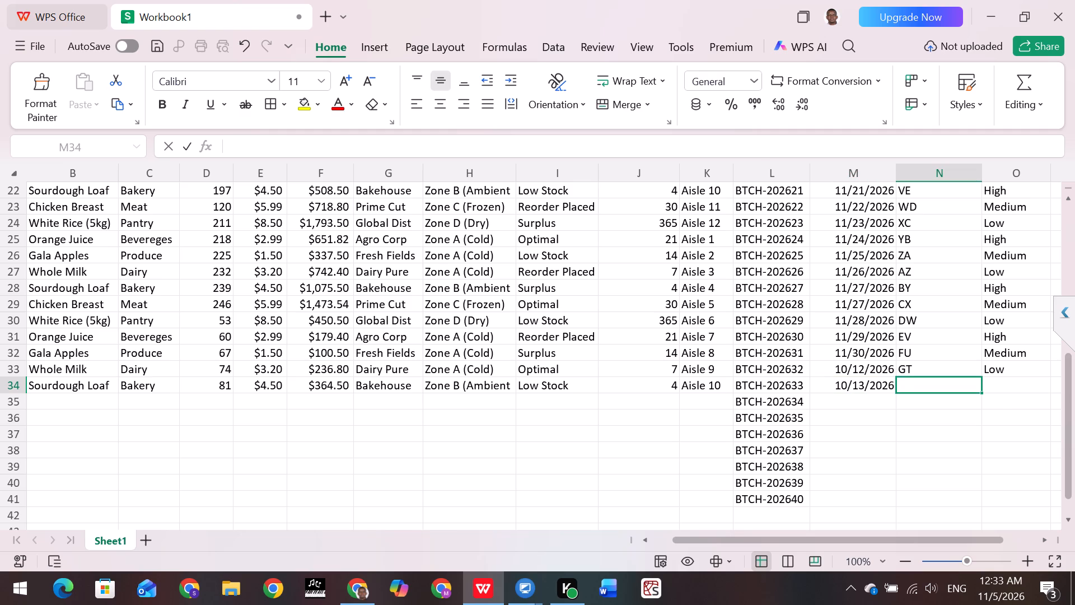
# Complete row 34 with the initials HS in column N and the level High in column O.
pyautogui.press('h')
pyautogui.press('s')
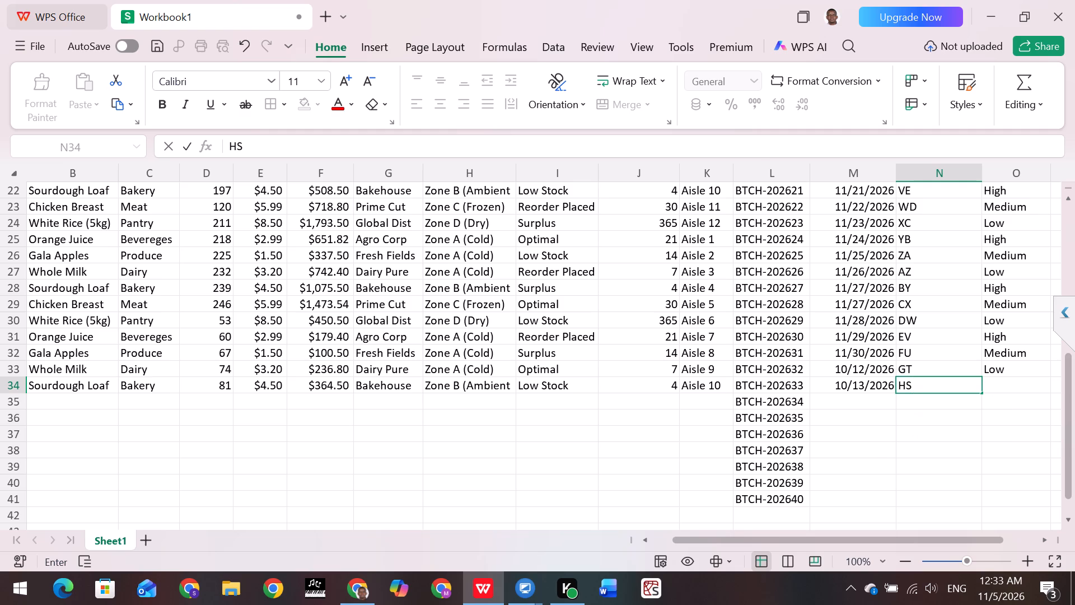
pyautogui.press('Tab')
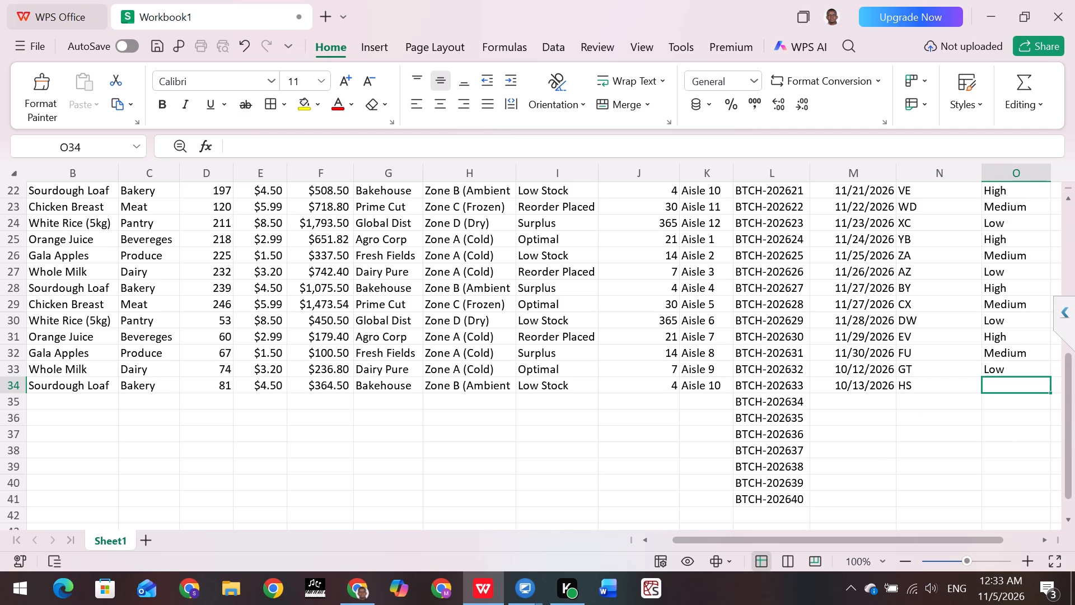
pyautogui.press('h')
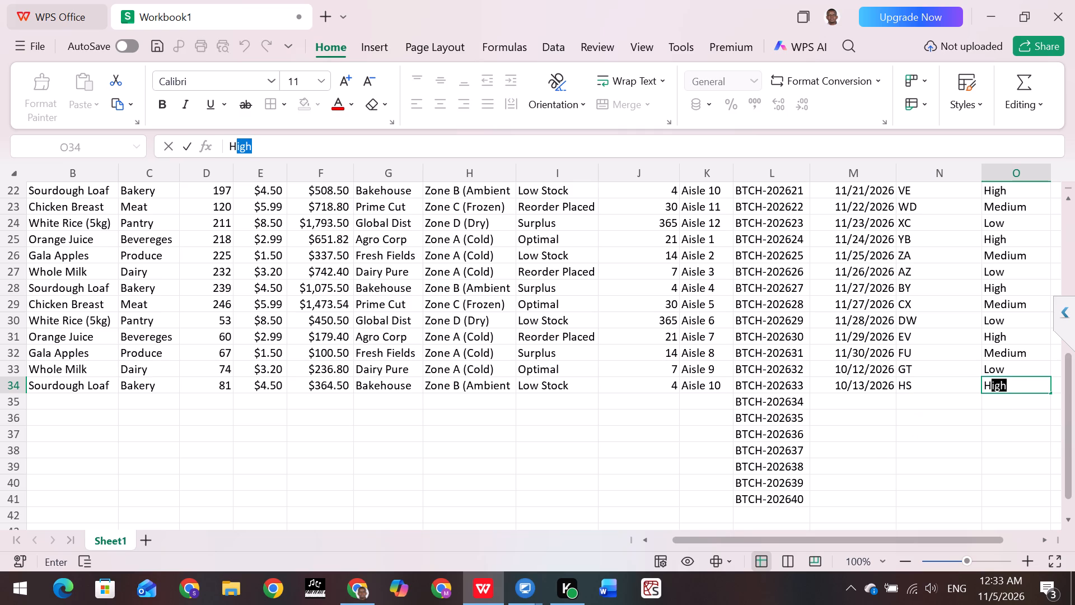
pyautogui.press('Tab')
pyautogui.press('Return')
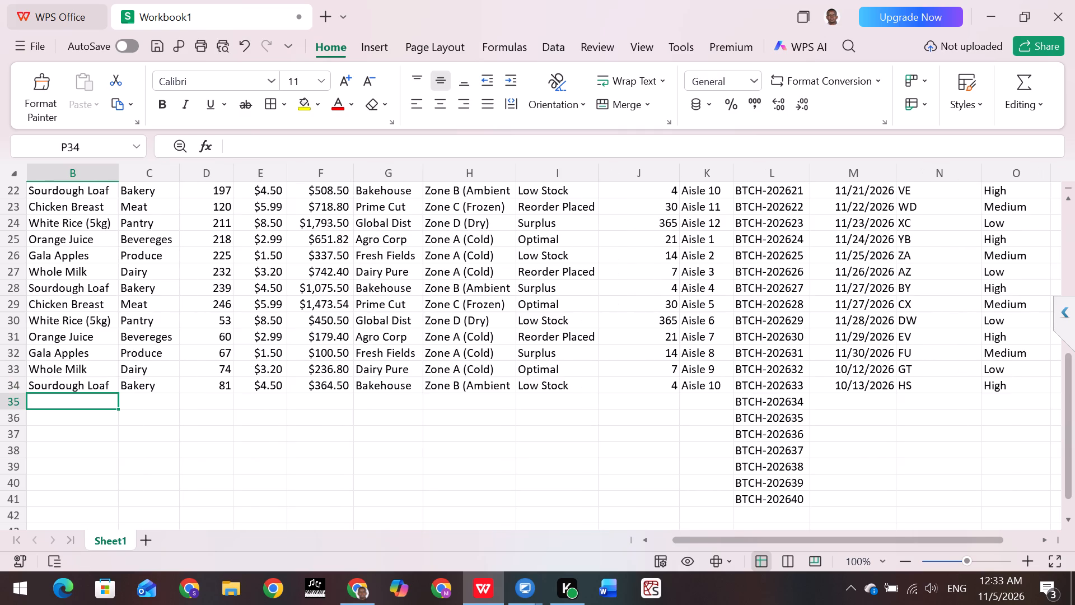
# Enter the product Chicken Breast and the category Meat in columns B and C of row 35.
pyautogui.write('CH')
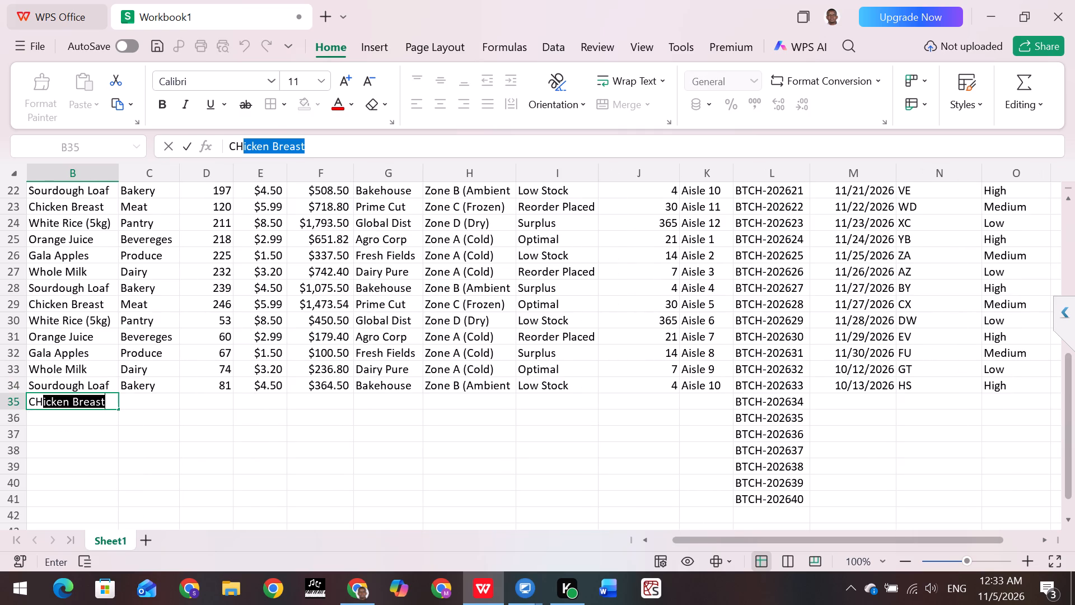
pyautogui.press('Tab')
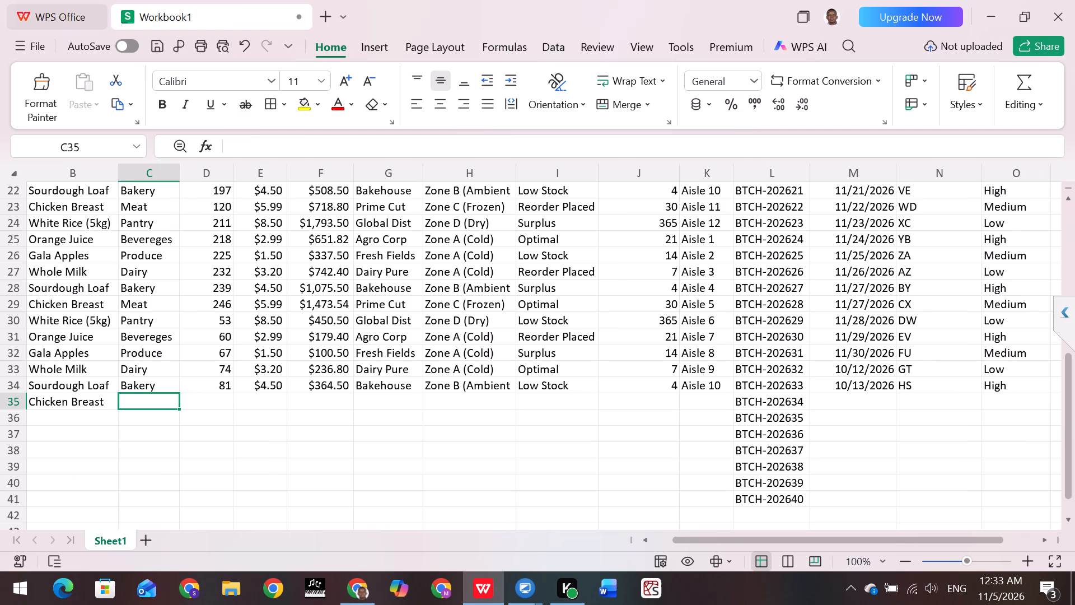
pyautogui.press('m')
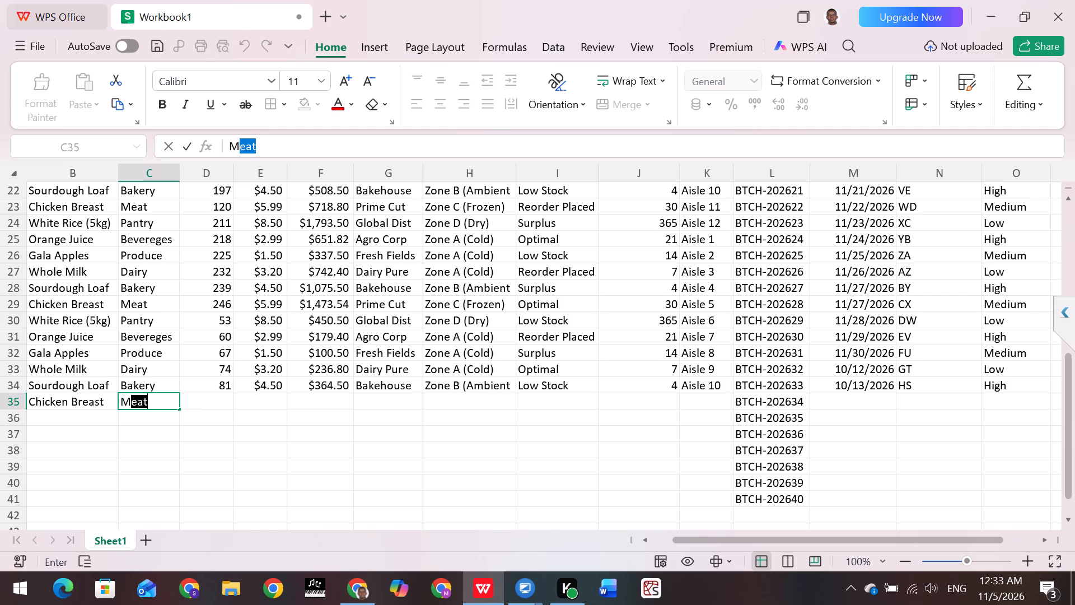
pyautogui.press('Tab')
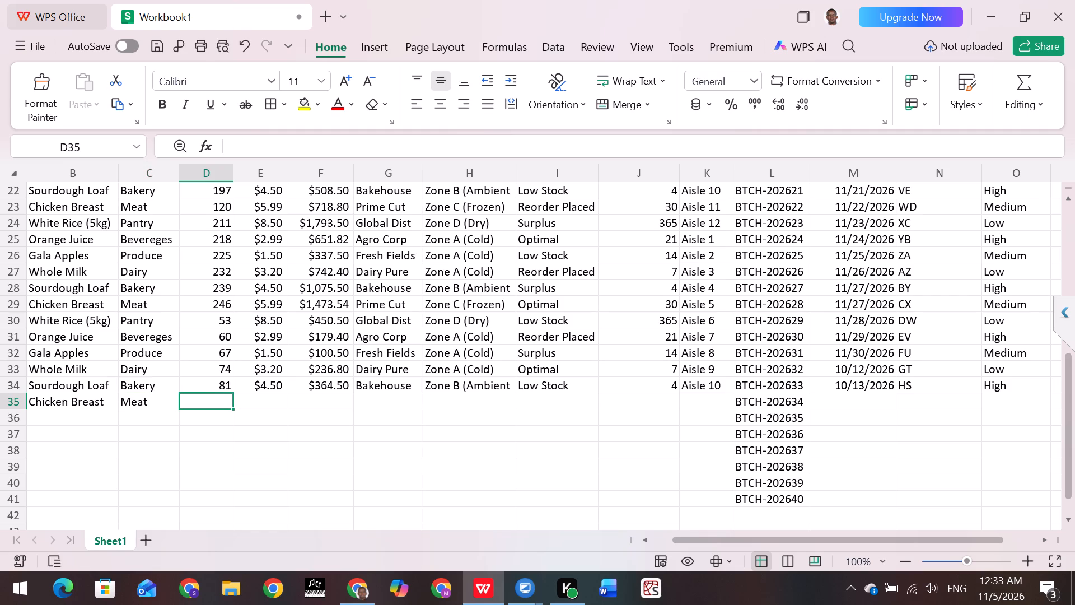
# Enter 88, $5.99 and $527.12 in columns D, E and F of row 35.
pyautogui.write('88')
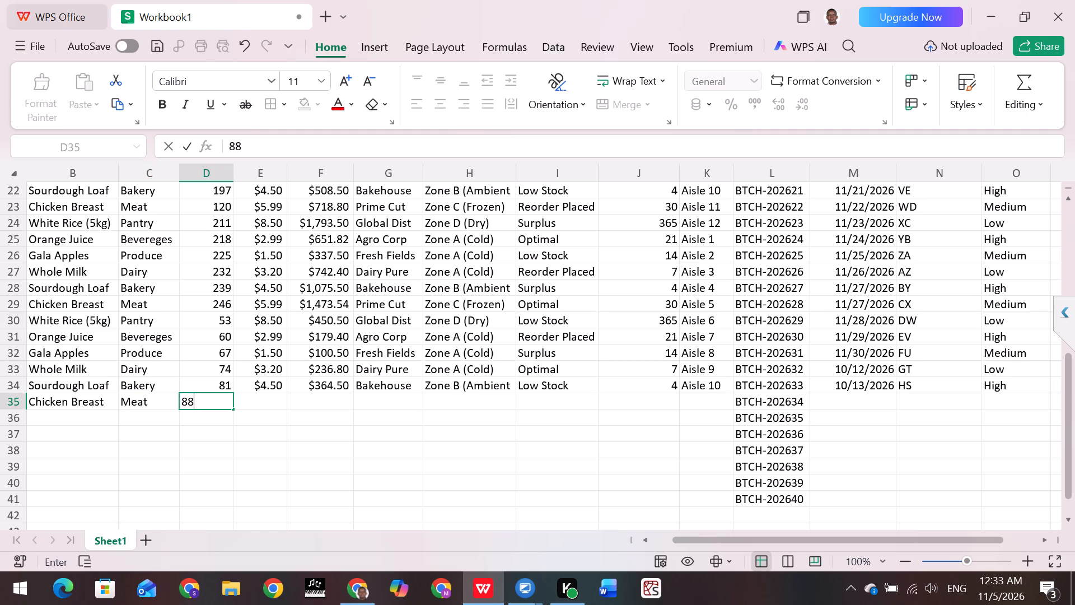
pyautogui.press('Tab')
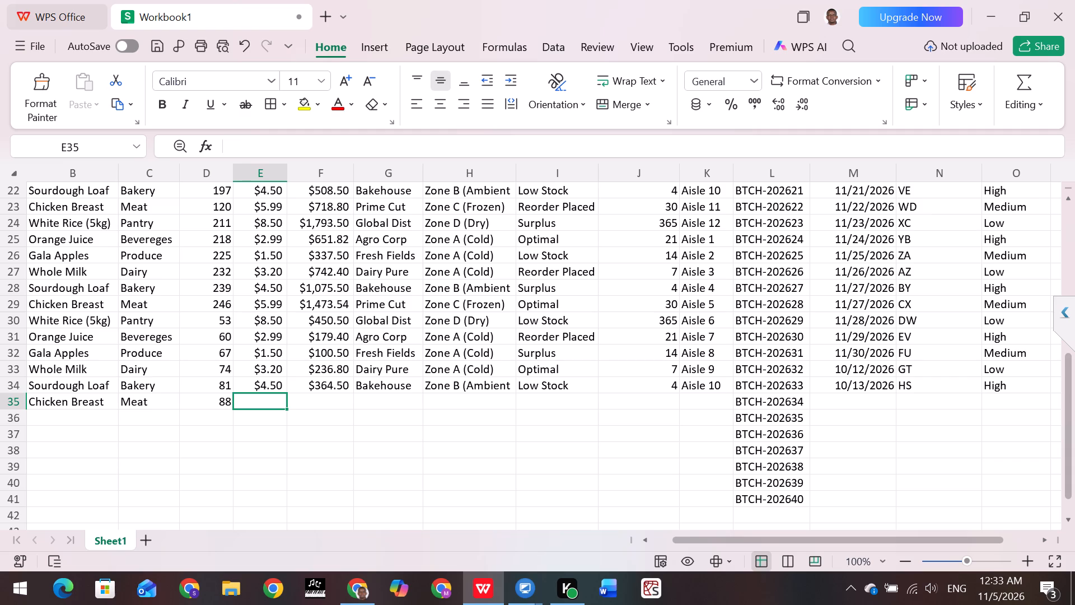
pyautogui.hotkey('shift', '$')
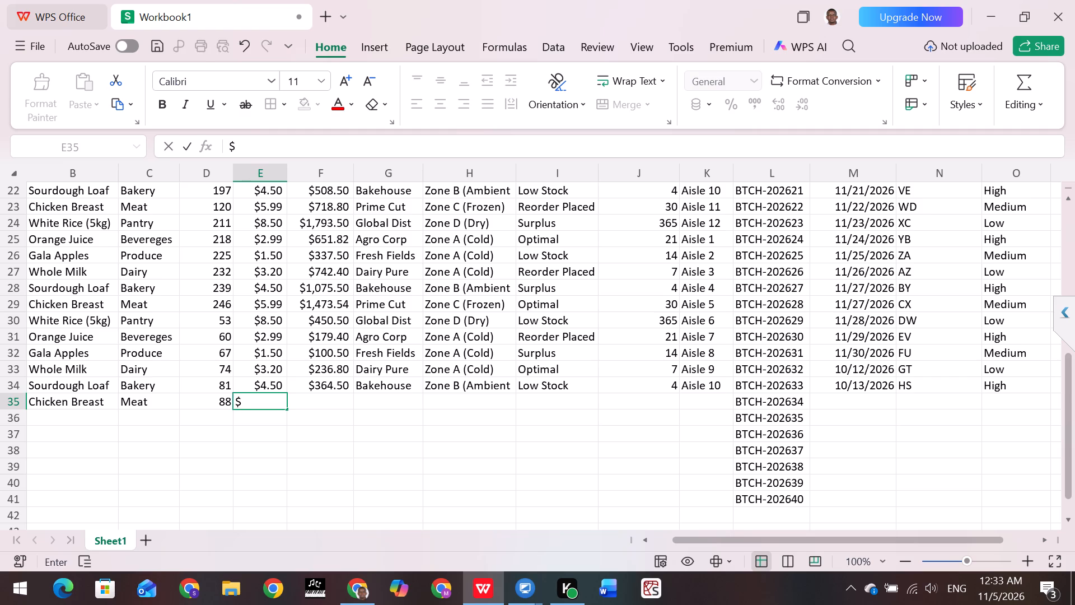
pyautogui.write('5.99')
pyautogui.press('Tab')
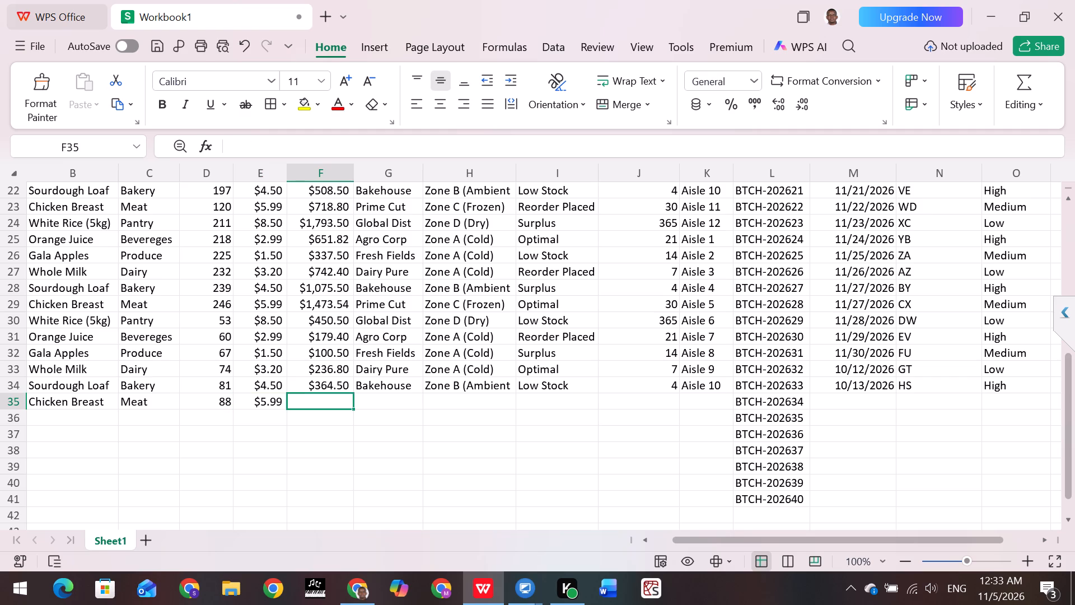
pyautogui.hotkey('shift', '$')
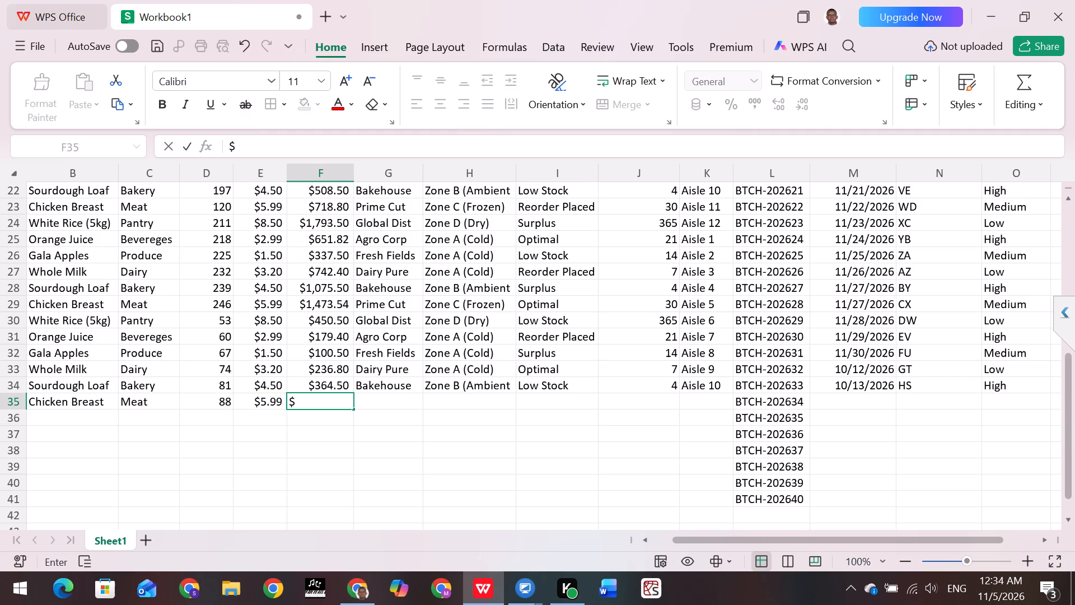
pyautogui.write('52')
pyautogui.press('7')
pyautogui.write('.12')
pyautogui.press('Tab')
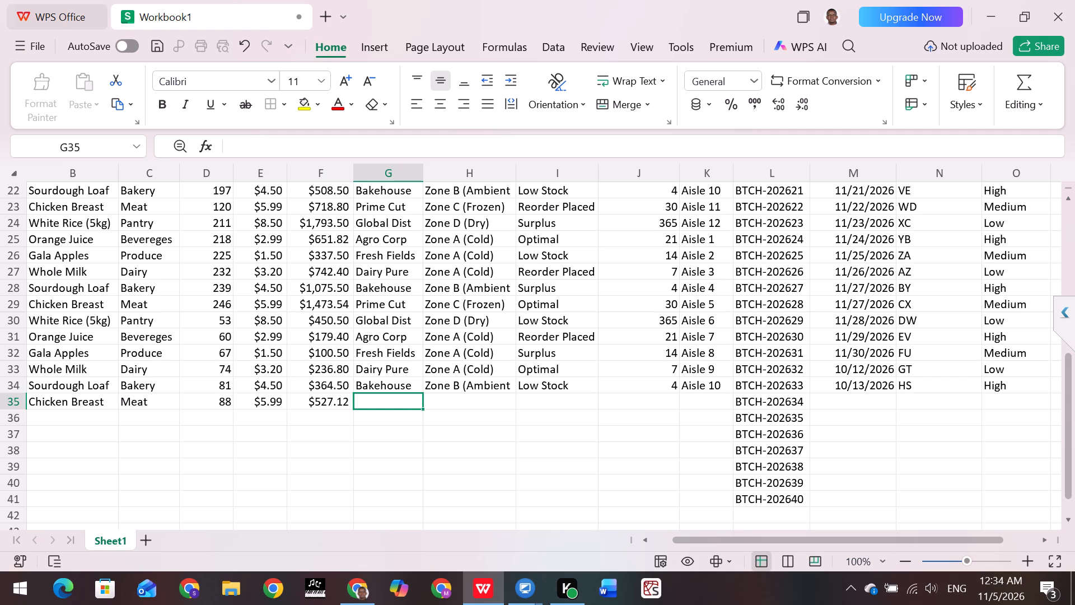
# Enter Prime Cut, Zone C (Frozen) and Reorder Placed in columns G, H and I of row 35.
pyautogui.write('PTI')
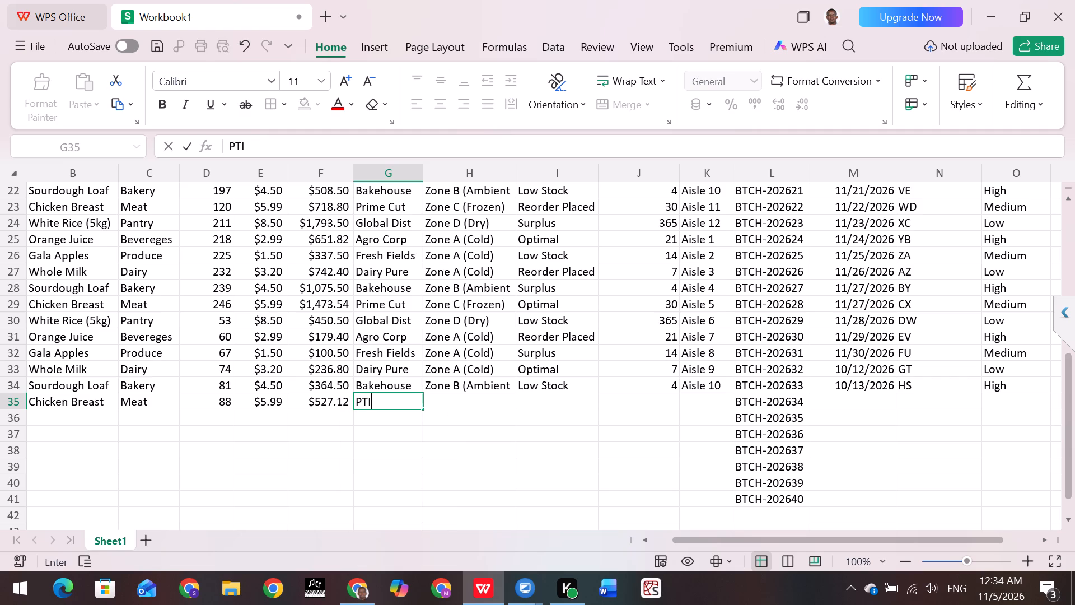
pyautogui.press('BackSpace')
pyautogui.press('BackSpace')
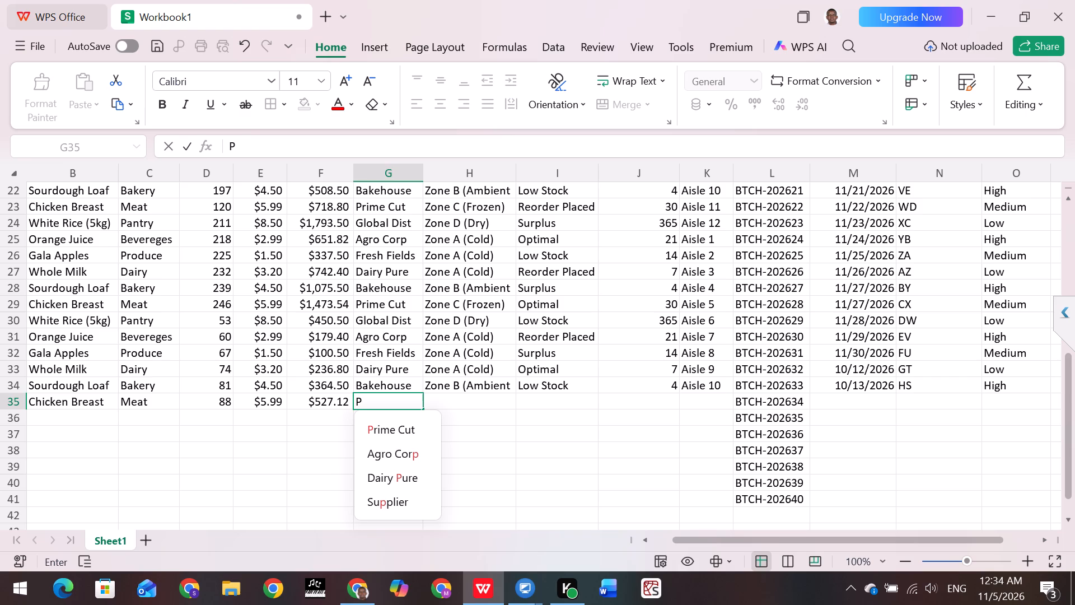
pyautogui.press('r')
pyautogui.press('Tab')
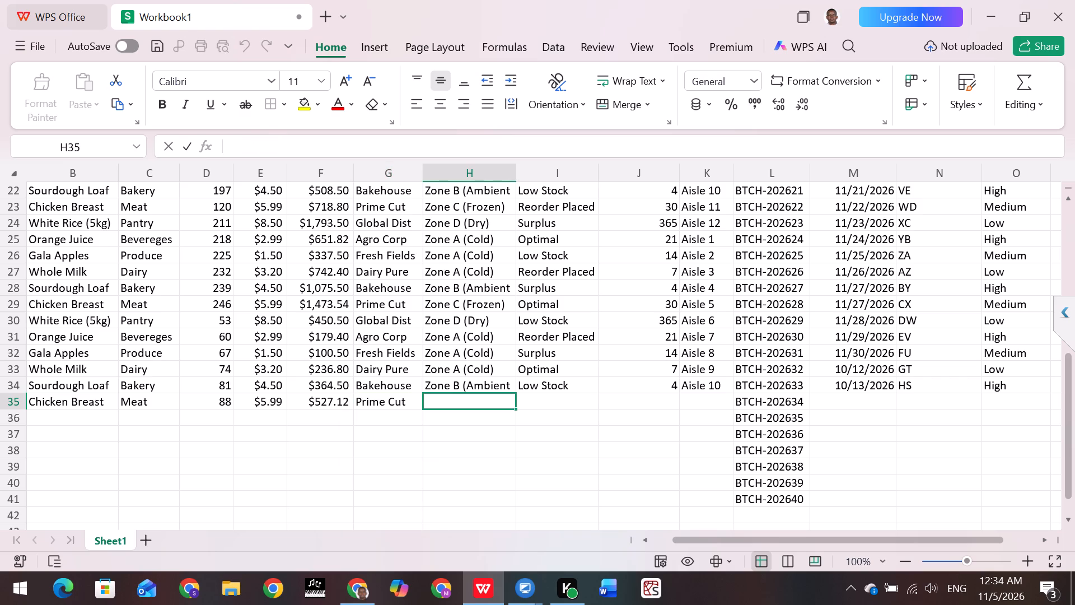
pyautogui.write('ZO')
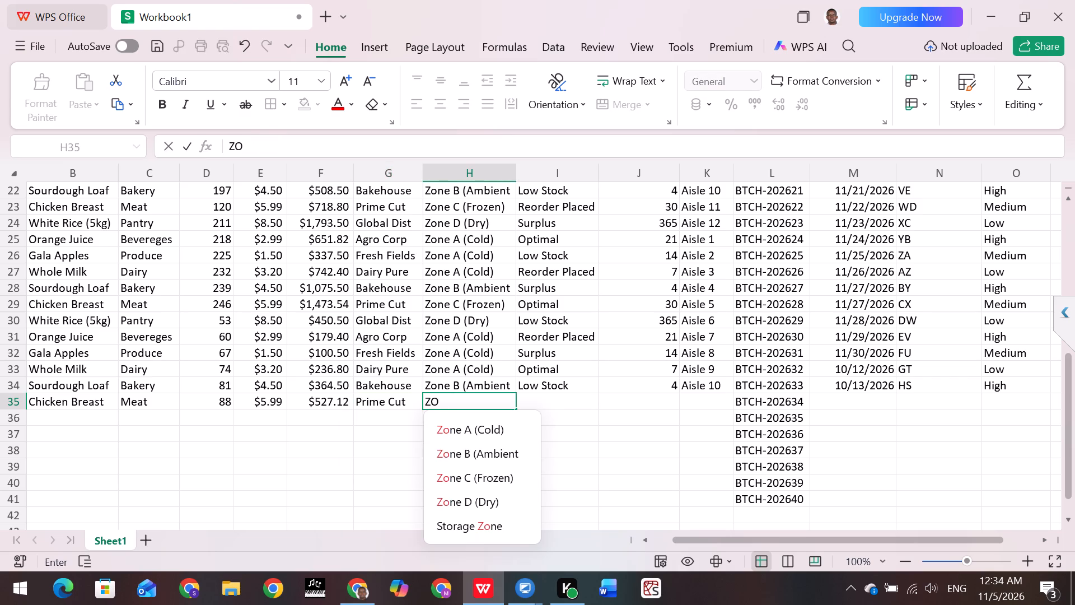
pyautogui.click(479, 480)
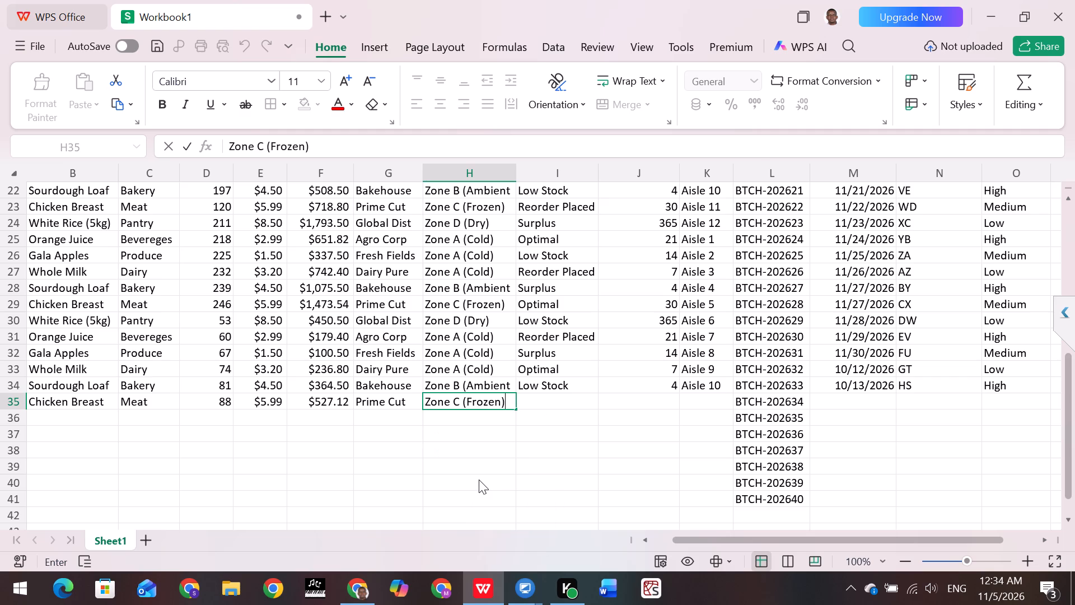
pyautogui.press('Tab')
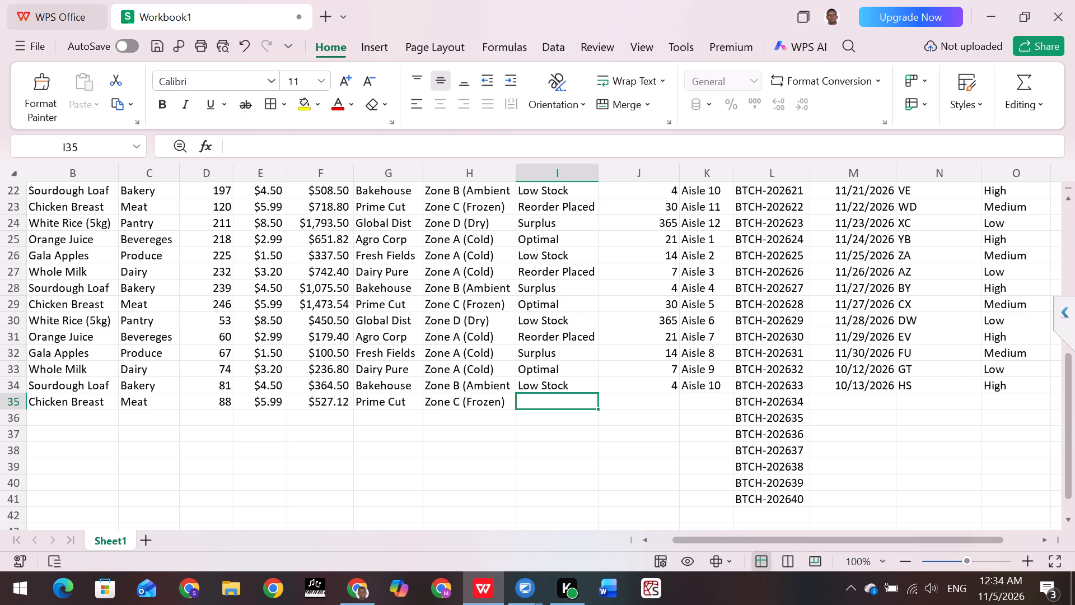
pyautogui.write('RE')
pyautogui.press('o')
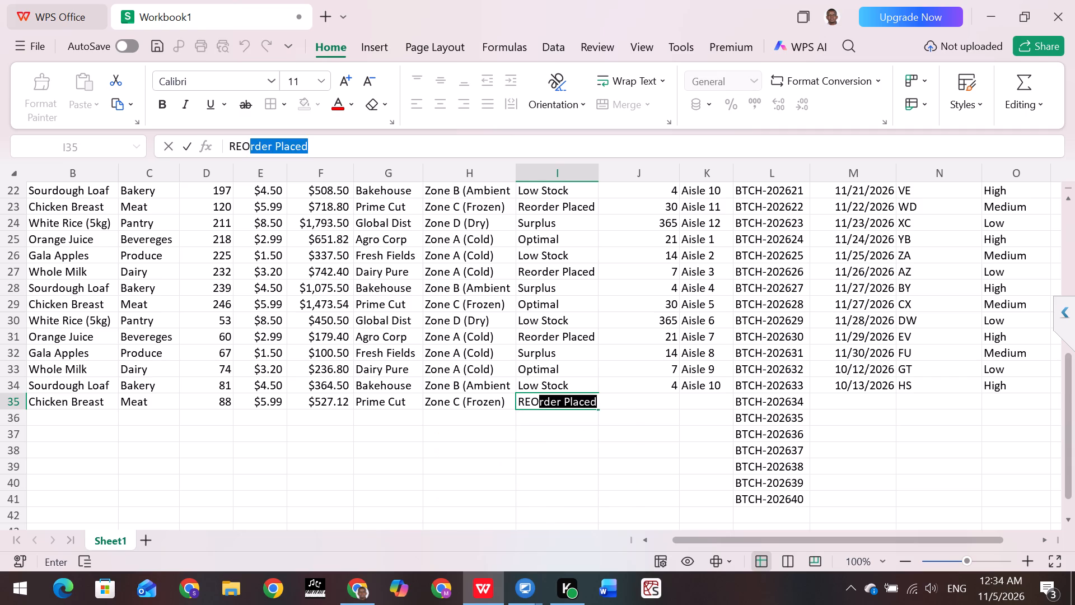
pyautogui.press('Tab')
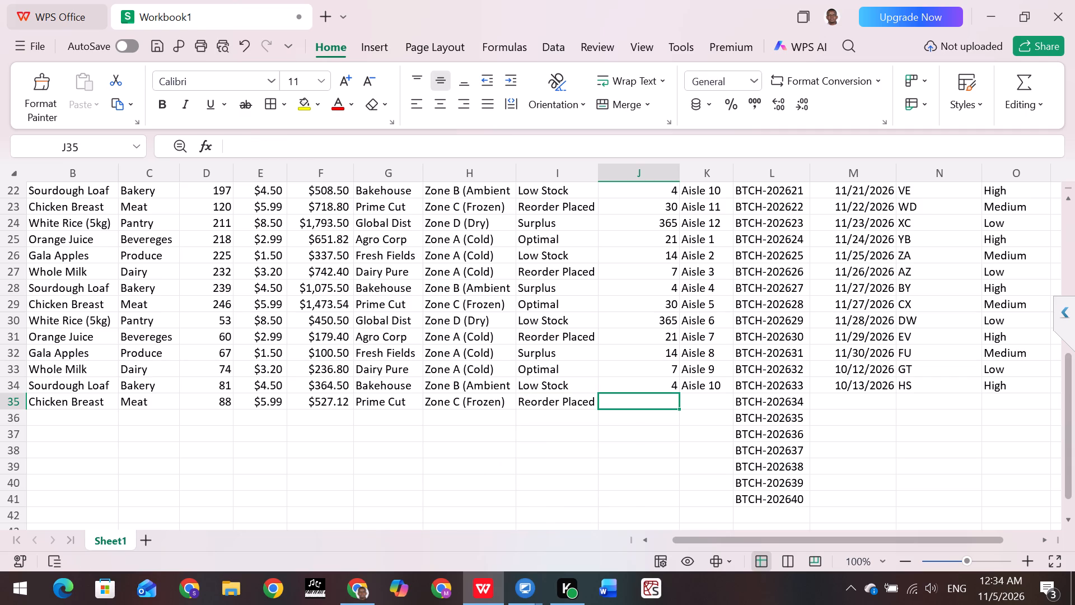
# Enter 30 in column J and Aisle 11 in column K of row 35, keeping the existing batch code.
pyautogui.write('30')
pyautogui.press('Tab')
pyautogui.press('a')
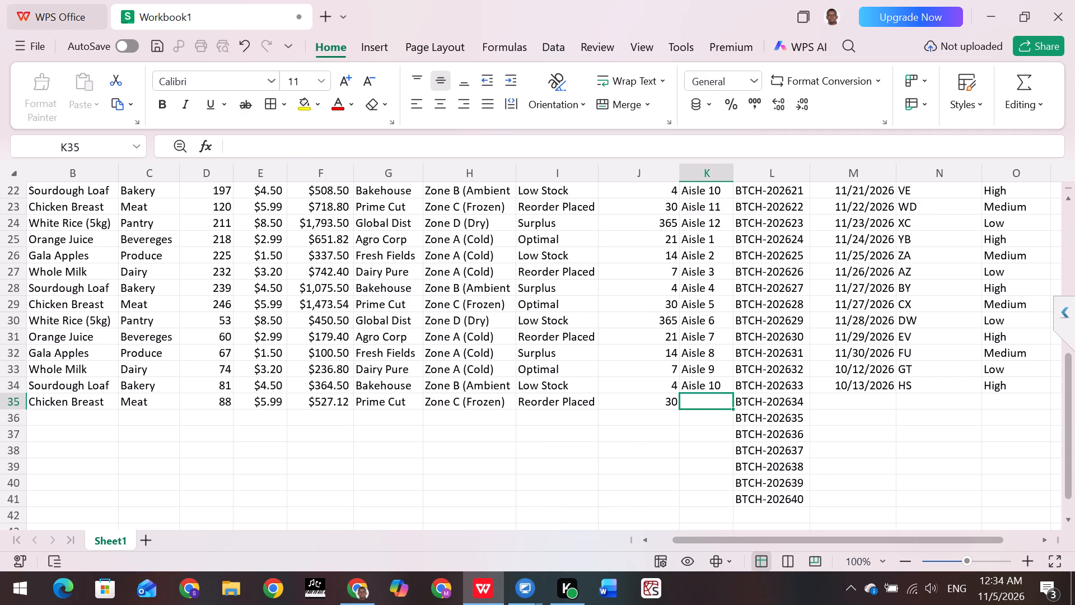
pyautogui.click(782, 406)
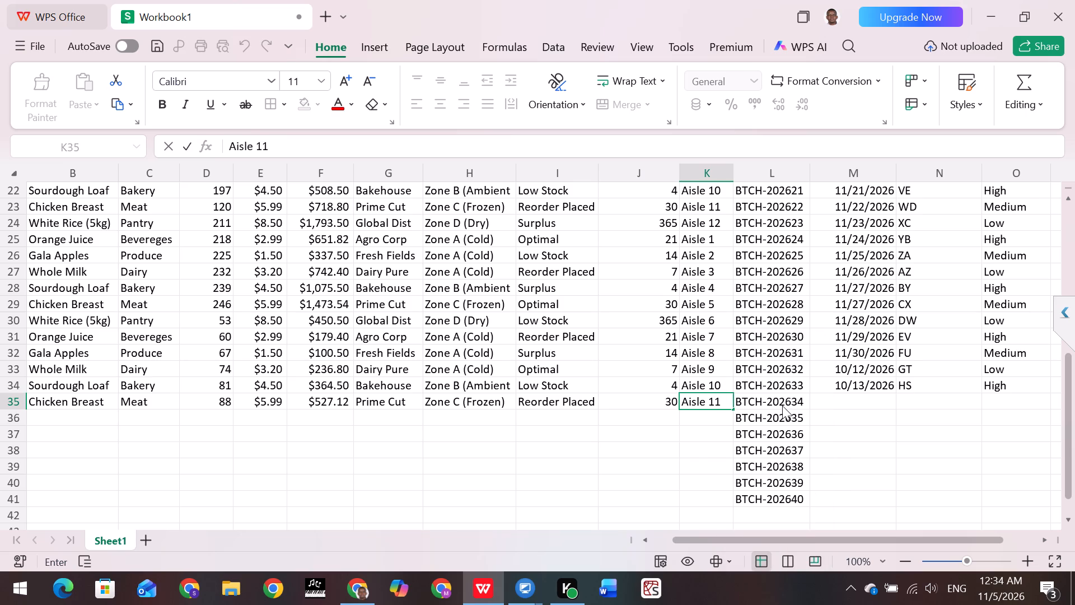
pyautogui.press('Tab')
pyautogui.press('Tab')
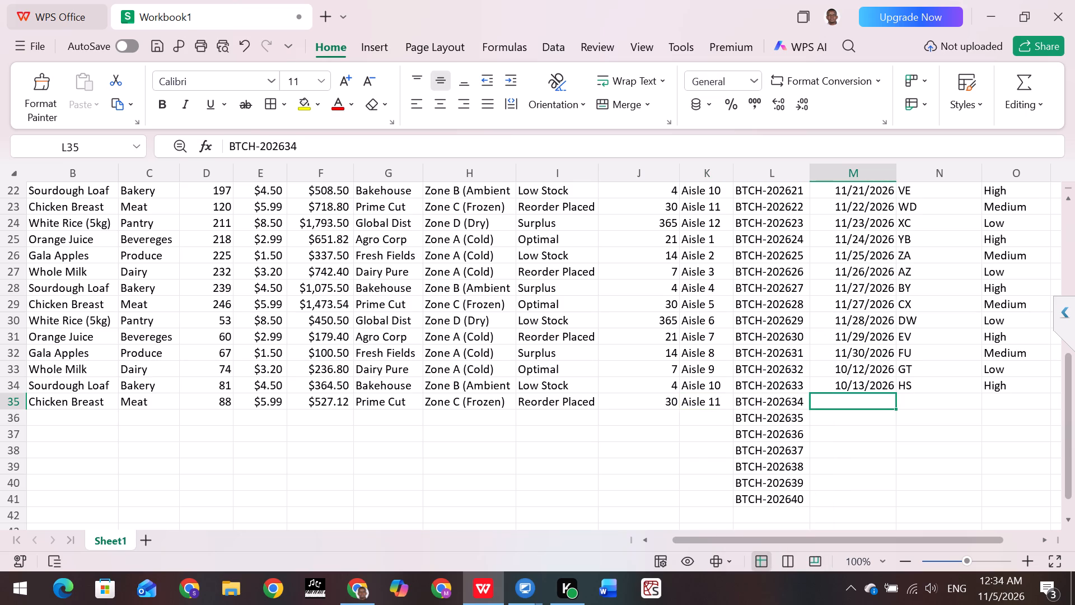
# Enter the date 2026-10-14 in column M of row 35.
pyautogui.write('2026')
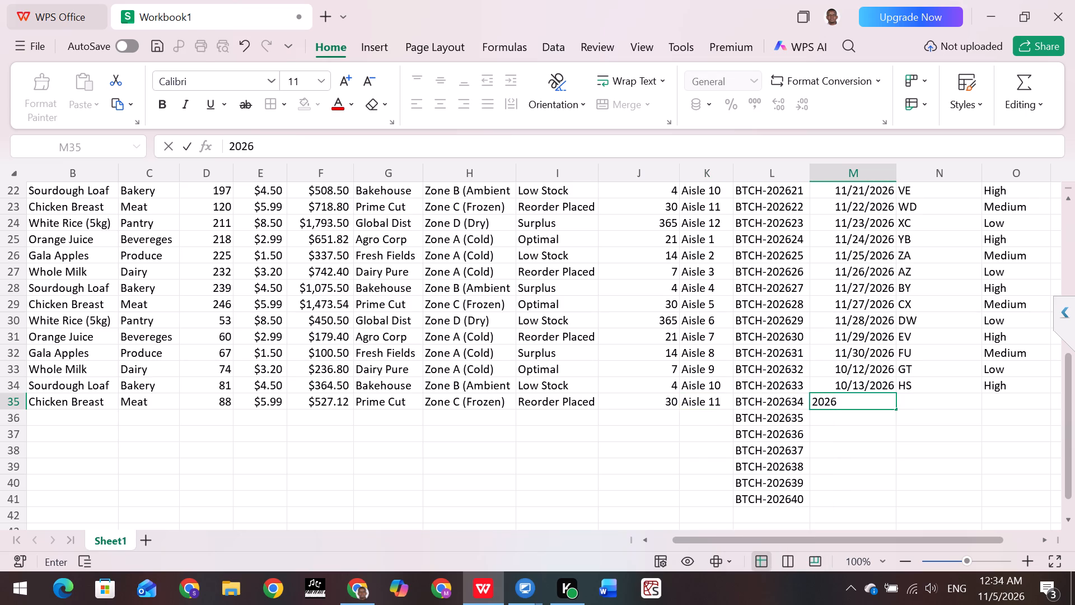
pyautogui.press('-')
pyautogui.write('10-')
pyautogui.write('14')
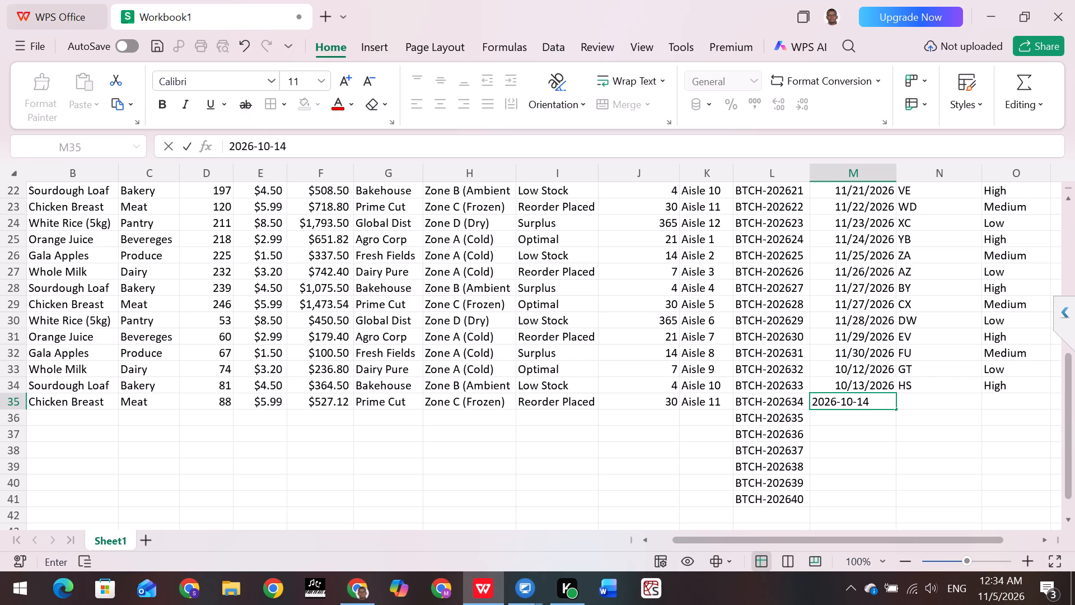
pyautogui.press('Tab')
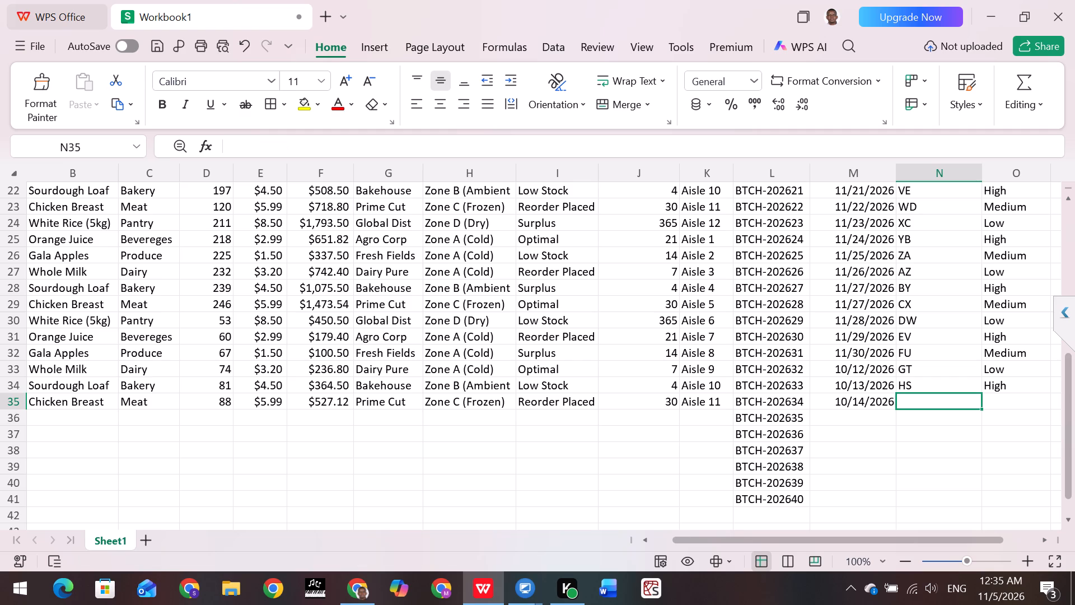
# Complete row 35 with the initials IR in column N and the level Medium in column O.
pyautogui.press('i')
pyautogui.press('r')
pyautogui.press('Tab')
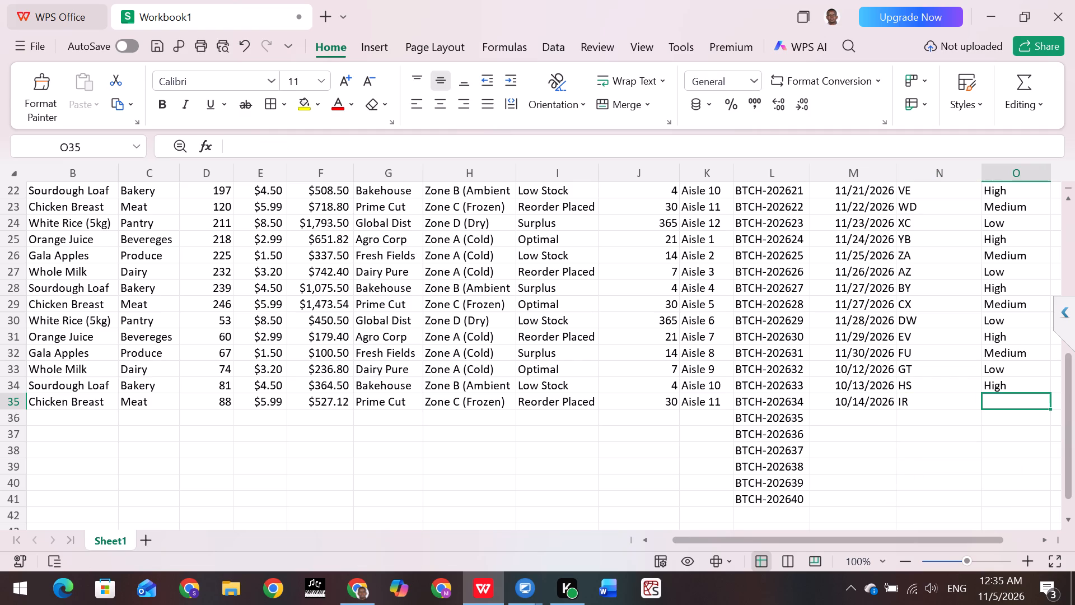
pyautogui.press('m')
pyautogui.press('Tab')
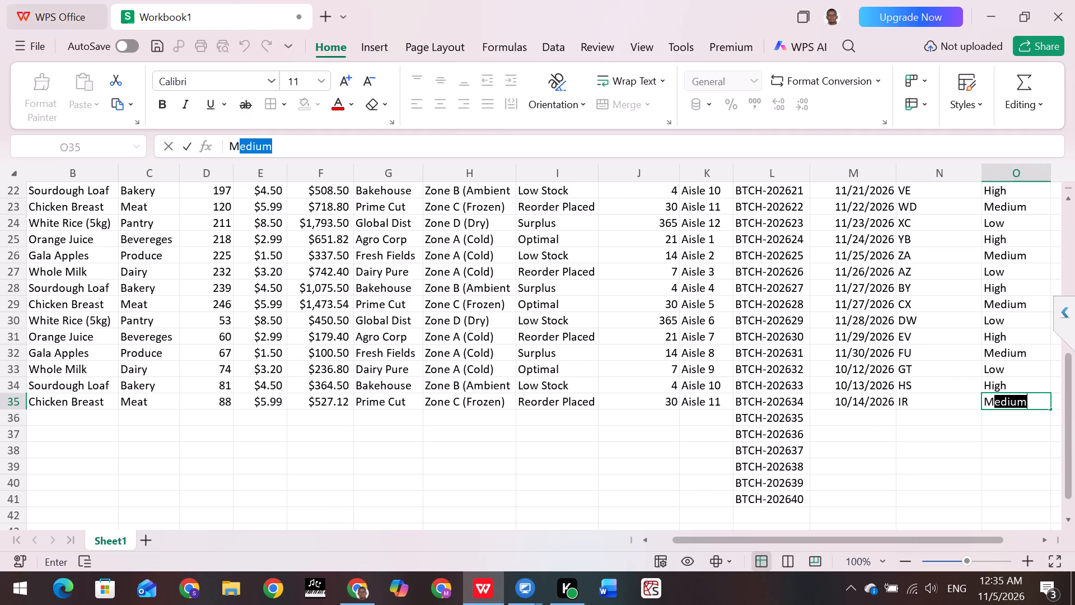
pyautogui.press('Return')
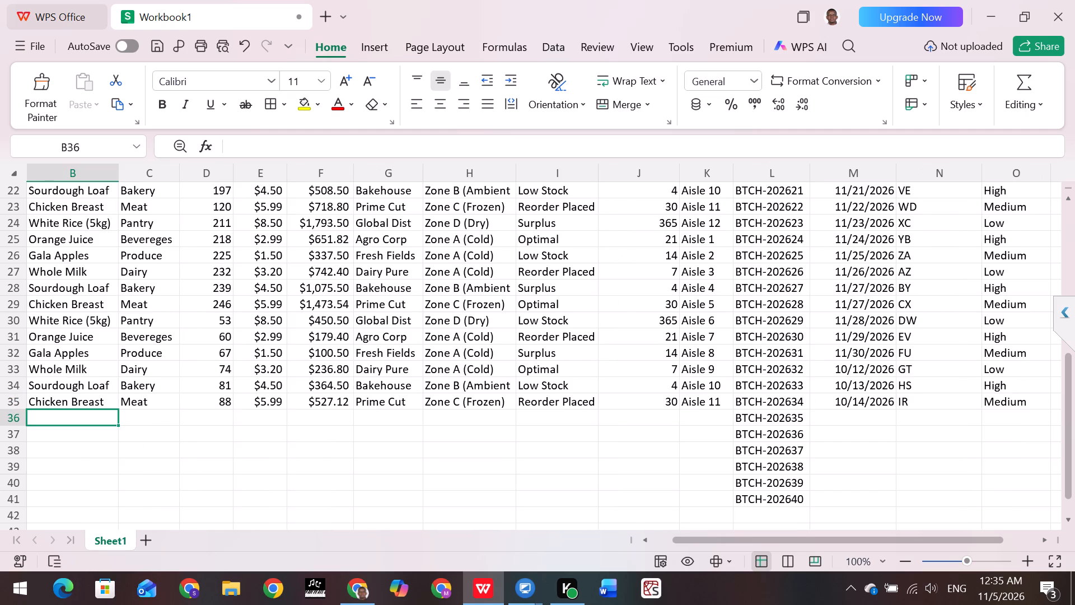
# Enter the product White Rice (5kg) and the category Pantry in columns B and C of row 36.
pyautogui.write('WH')
pyautogui.press('i')
pyautogui.press('Tab')
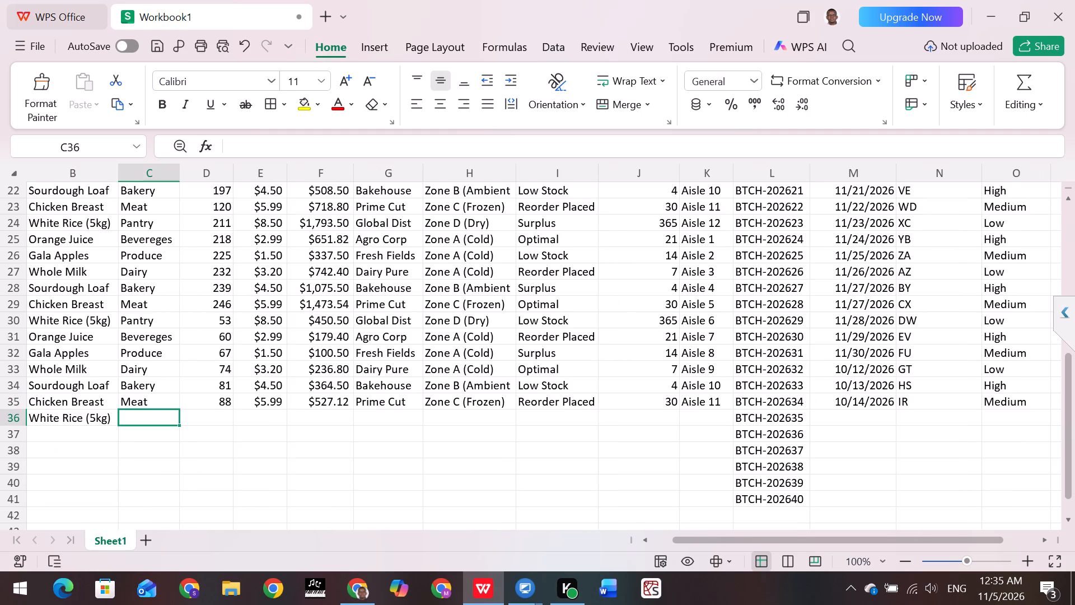
pyautogui.write('PA')
pyautogui.press('Tab')
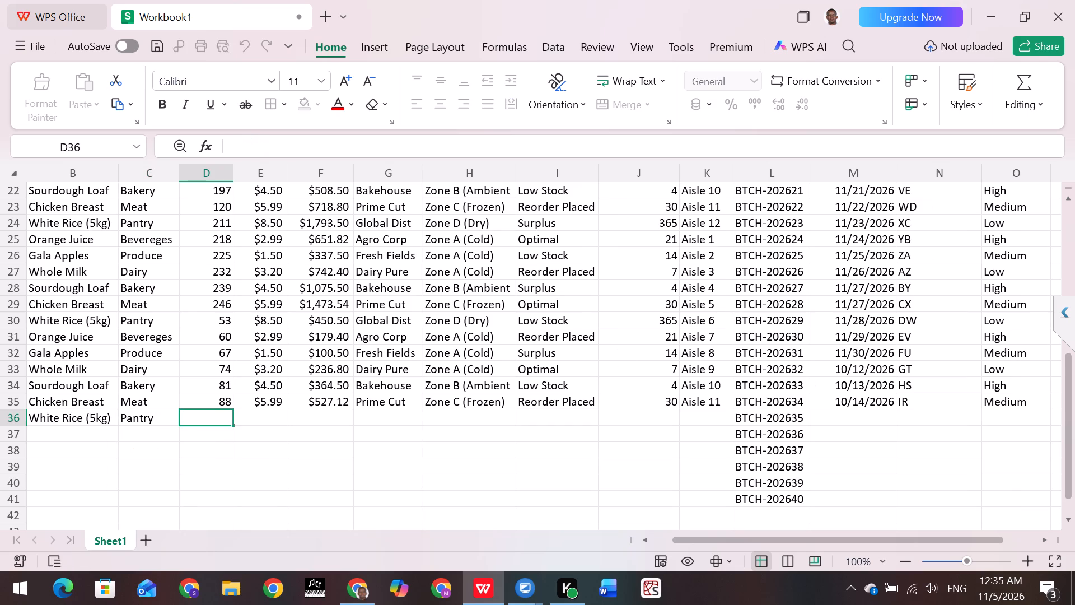
# Enter 95 in column D and $8.50 in column E of row 36.
pyautogui.write('95')
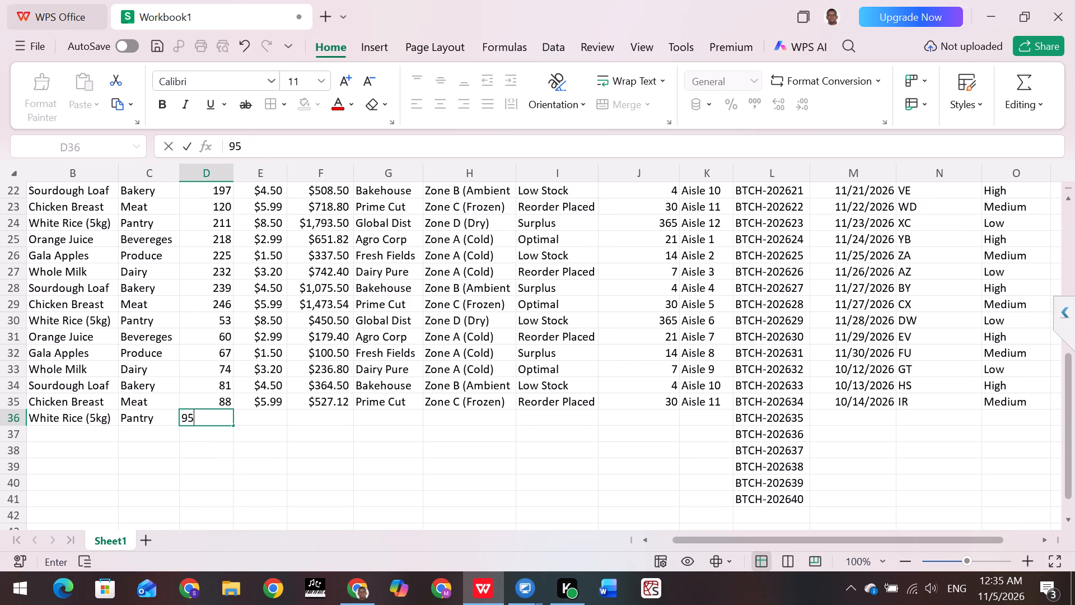
pyautogui.press('Tab')
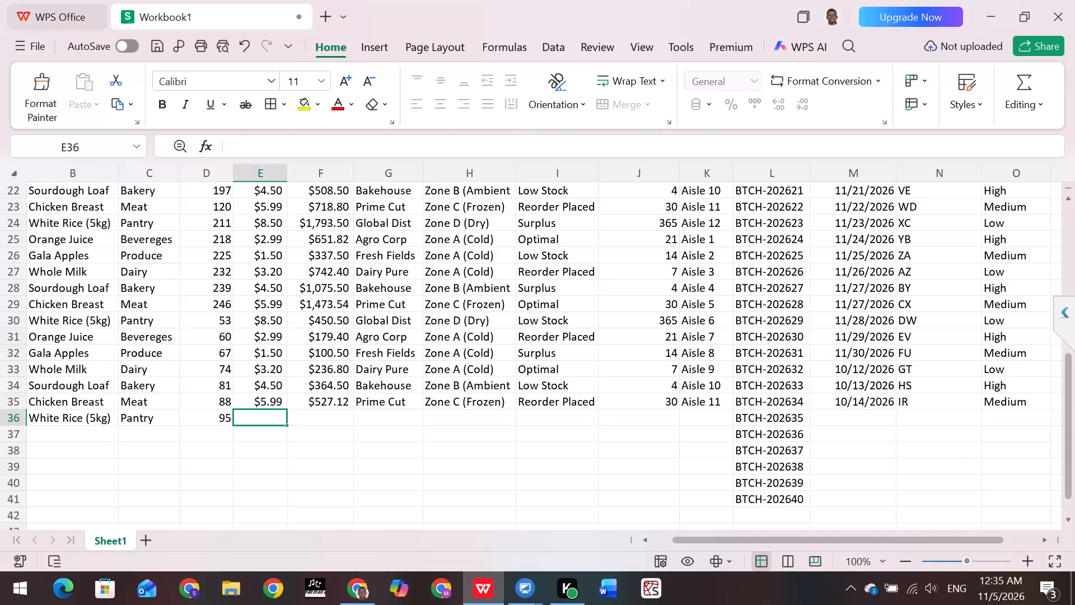
pyautogui.hotkey('shift', '$')
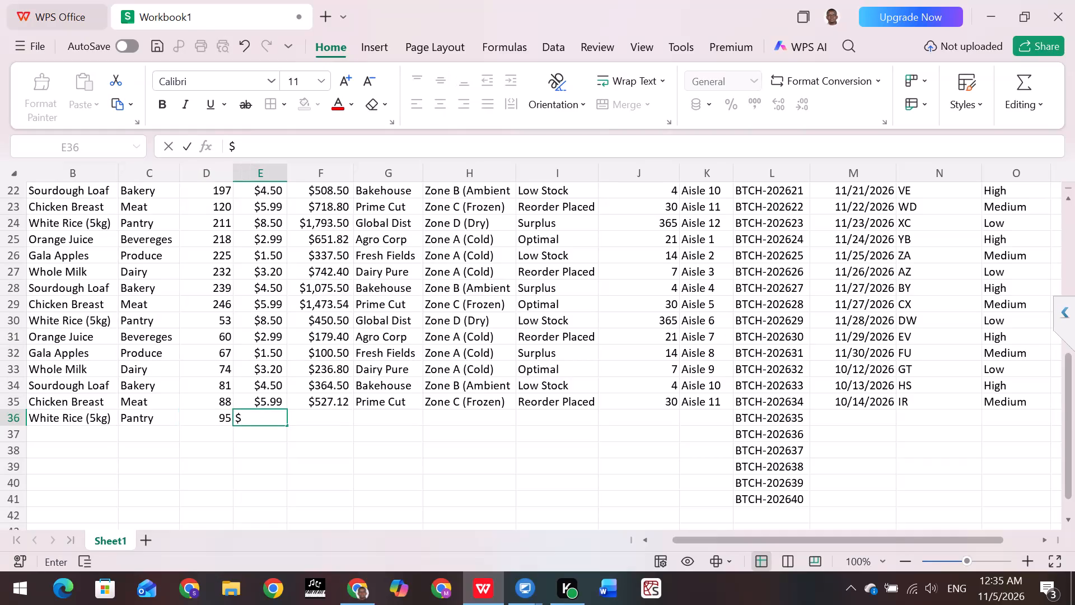
pyautogui.write('8.')
pyautogui.write('50')
pyautogui.press('Tab')
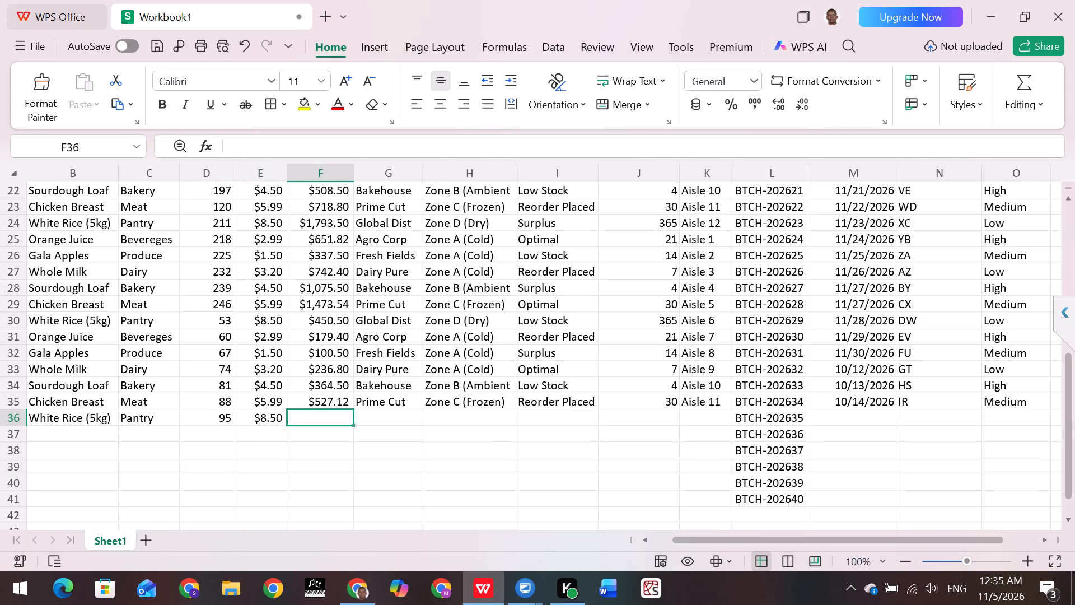
# Enter $807.50 in column F and the supplier Global Dist in column G of row 36.
pyautogui.press('4')
pyautogui.press('BackSpace')
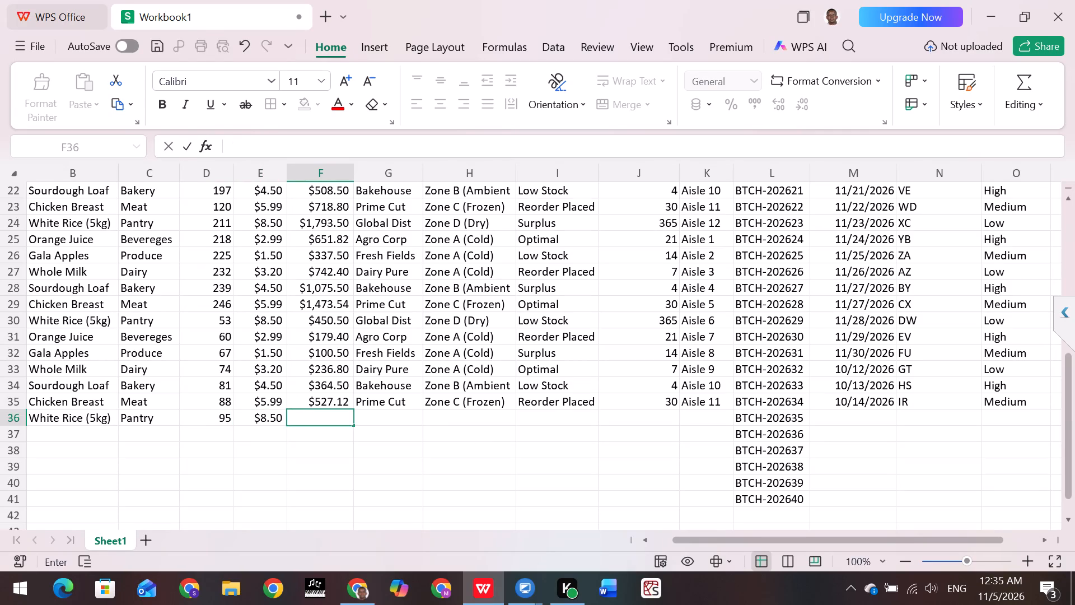
pyautogui.hotkey('shift', '%')
pyautogui.press('BackSpace')
pyautogui.hotkey('shift', '$')
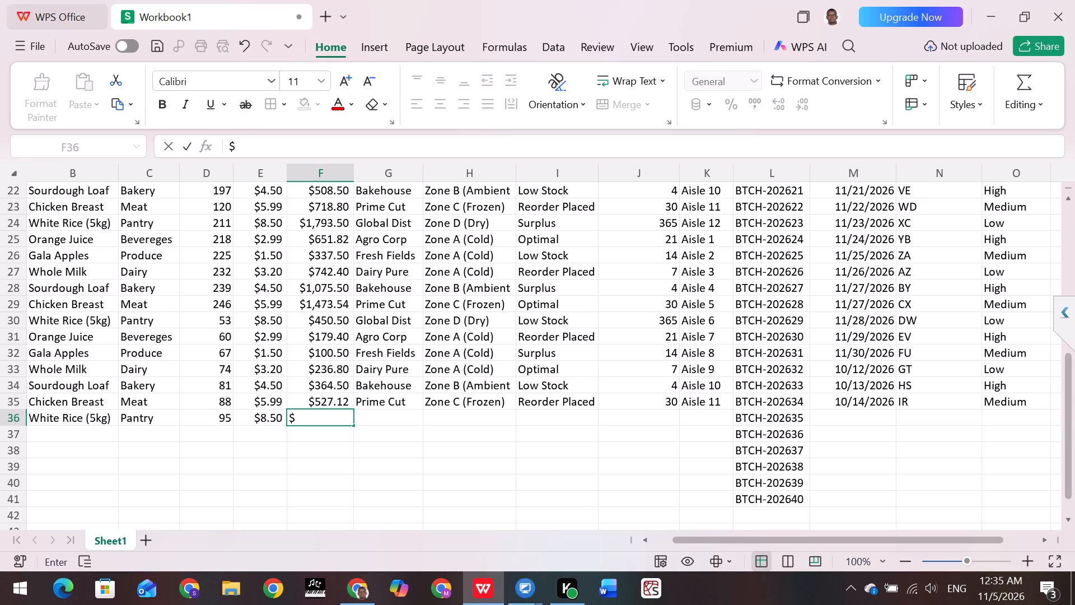
pyautogui.press('8')
pyautogui.press('0')
pyautogui.press('7')
pyautogui.press('.')
pyautogui.write('50')
pyautogui.press('Tab')
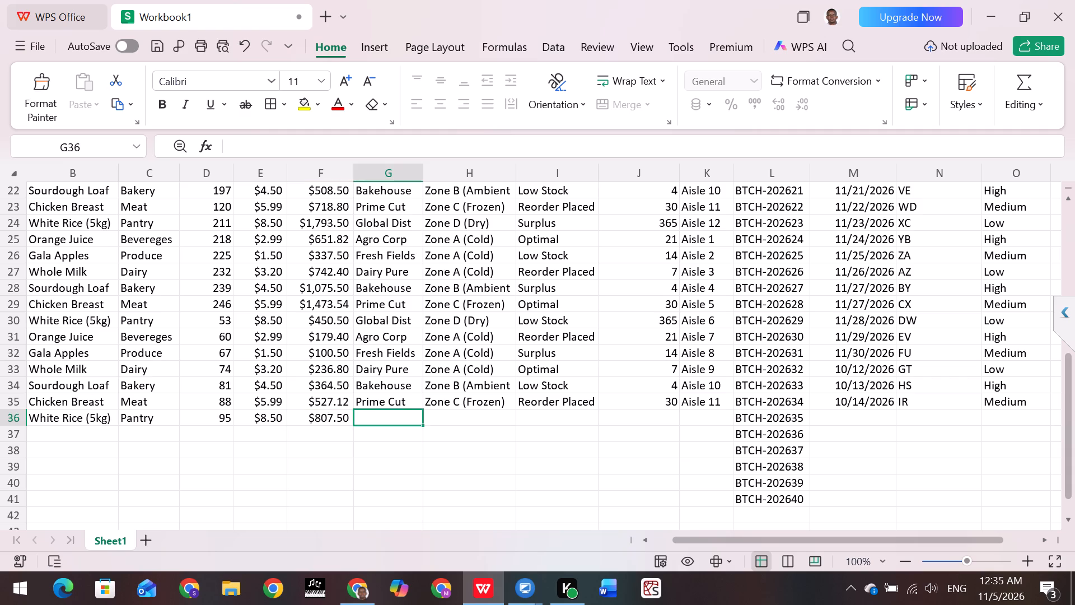
pyautogui.write('GL')
pyautogui.press('Tab')
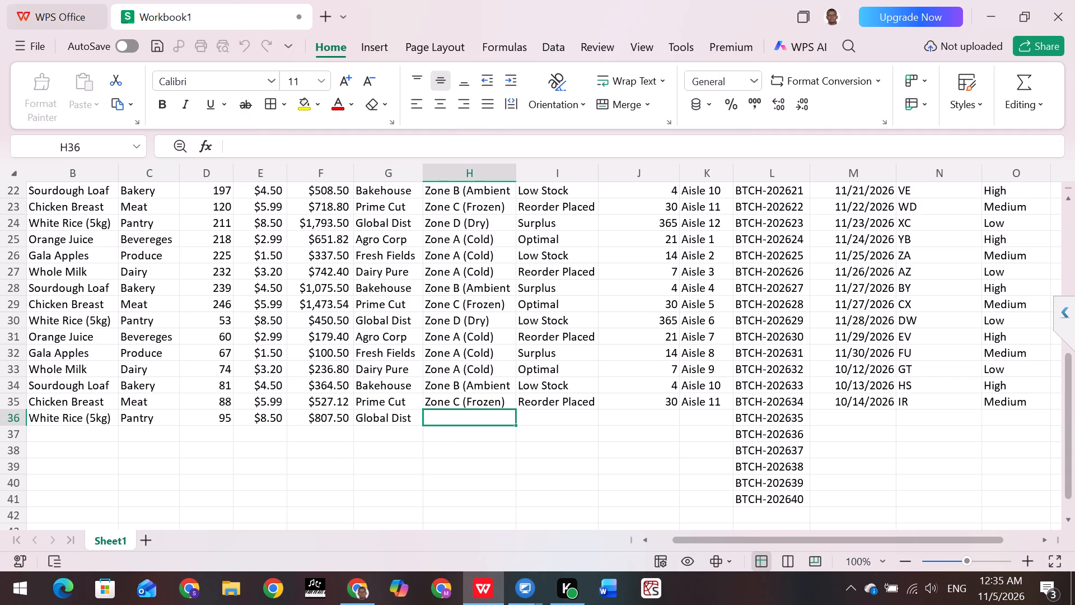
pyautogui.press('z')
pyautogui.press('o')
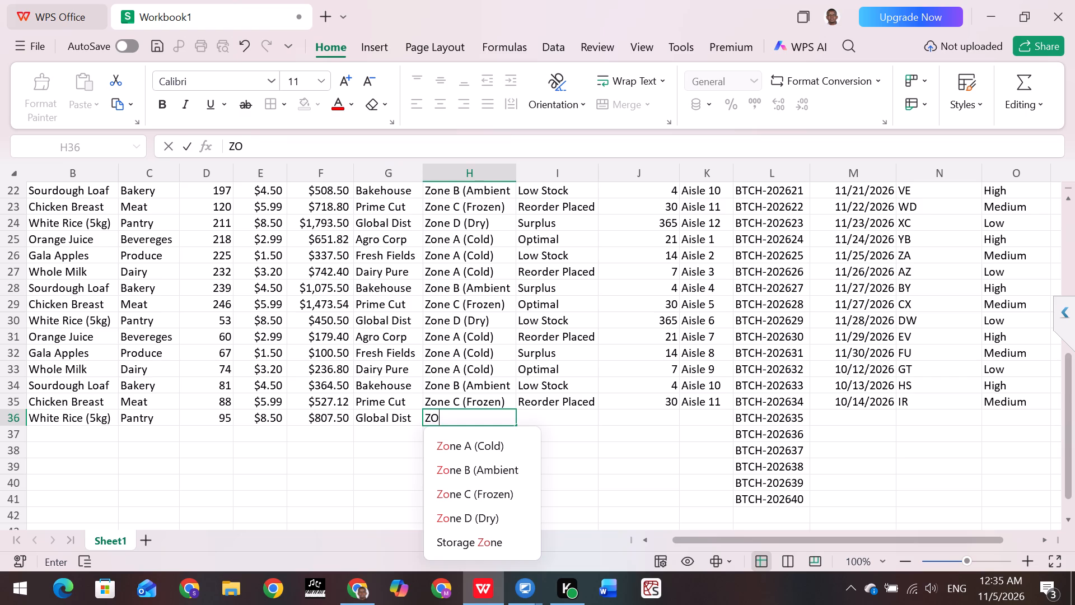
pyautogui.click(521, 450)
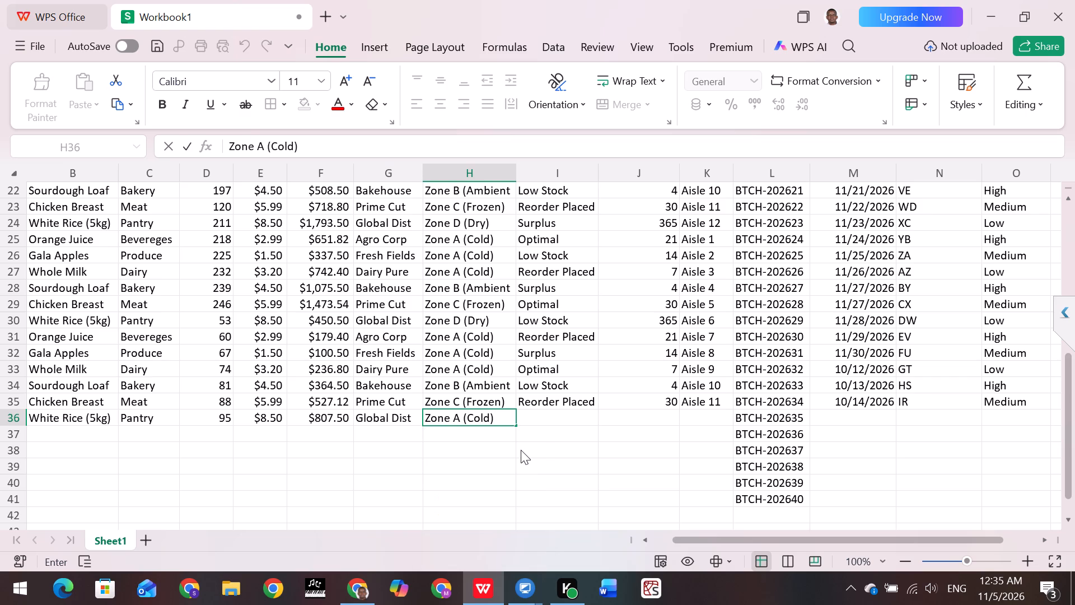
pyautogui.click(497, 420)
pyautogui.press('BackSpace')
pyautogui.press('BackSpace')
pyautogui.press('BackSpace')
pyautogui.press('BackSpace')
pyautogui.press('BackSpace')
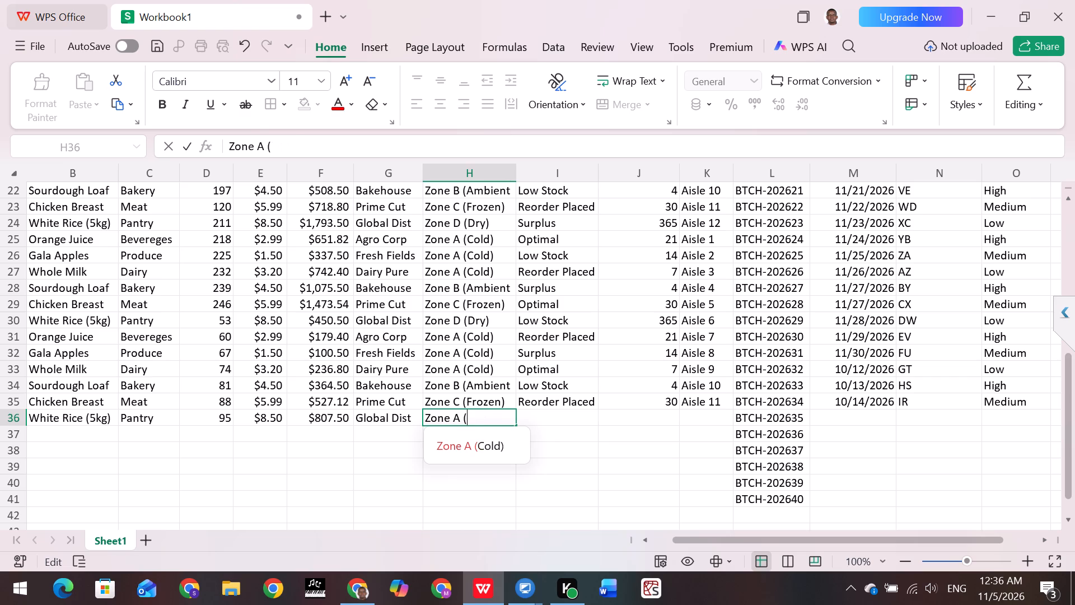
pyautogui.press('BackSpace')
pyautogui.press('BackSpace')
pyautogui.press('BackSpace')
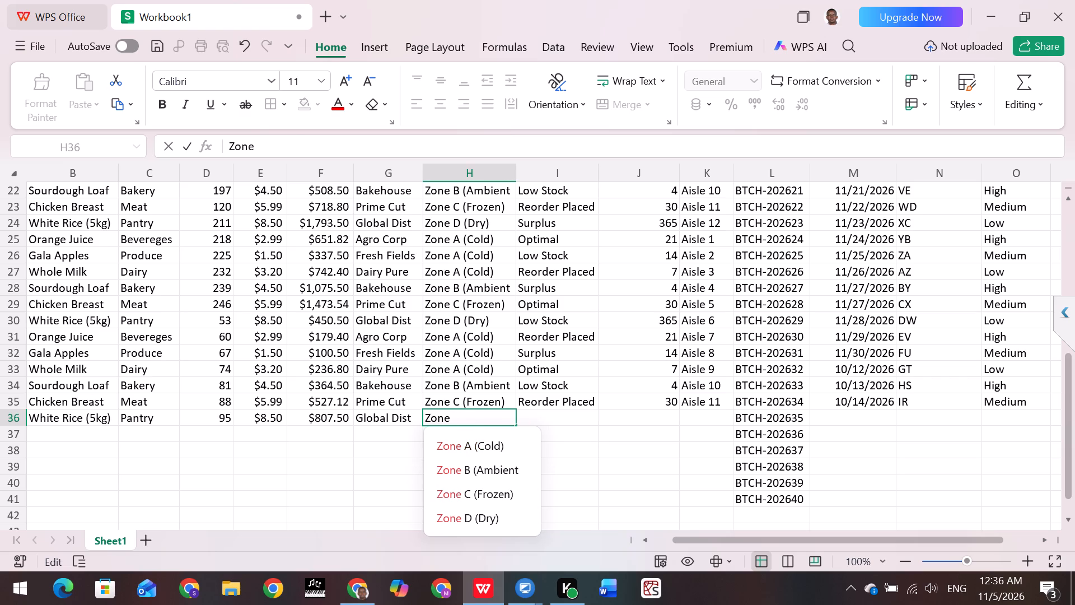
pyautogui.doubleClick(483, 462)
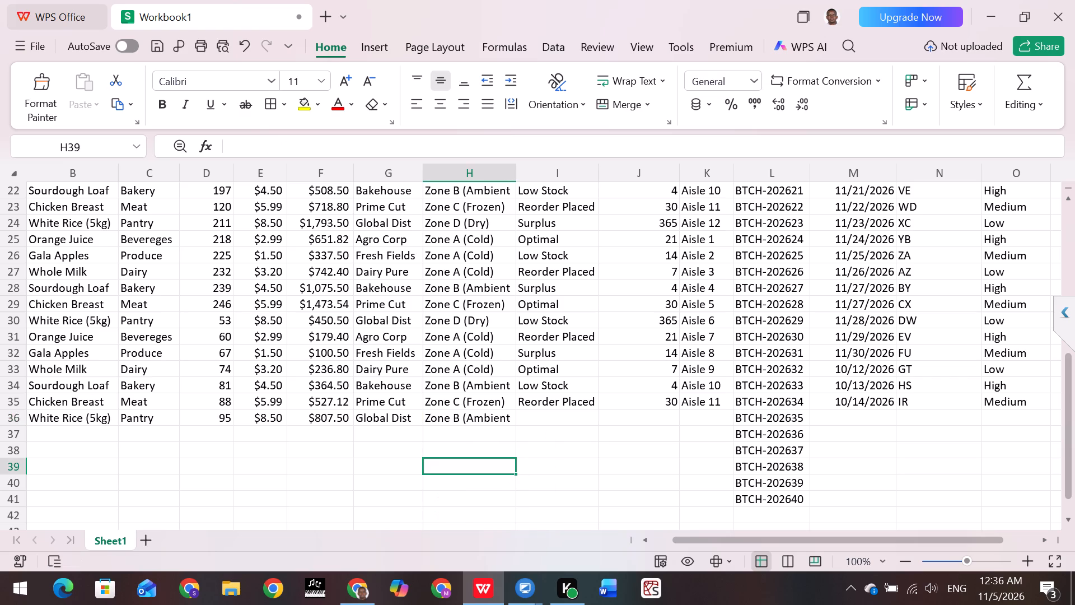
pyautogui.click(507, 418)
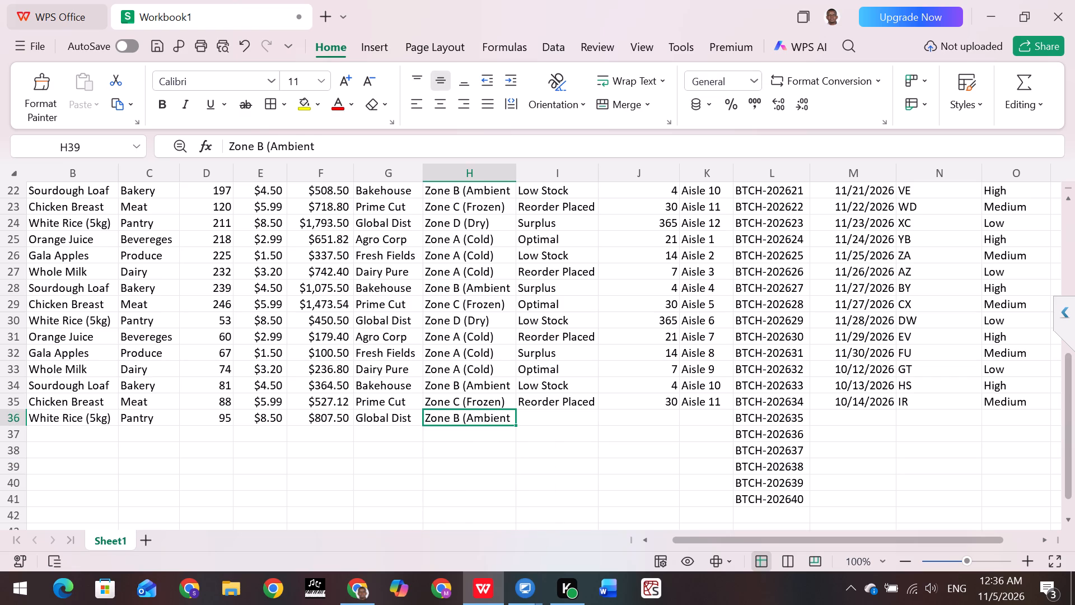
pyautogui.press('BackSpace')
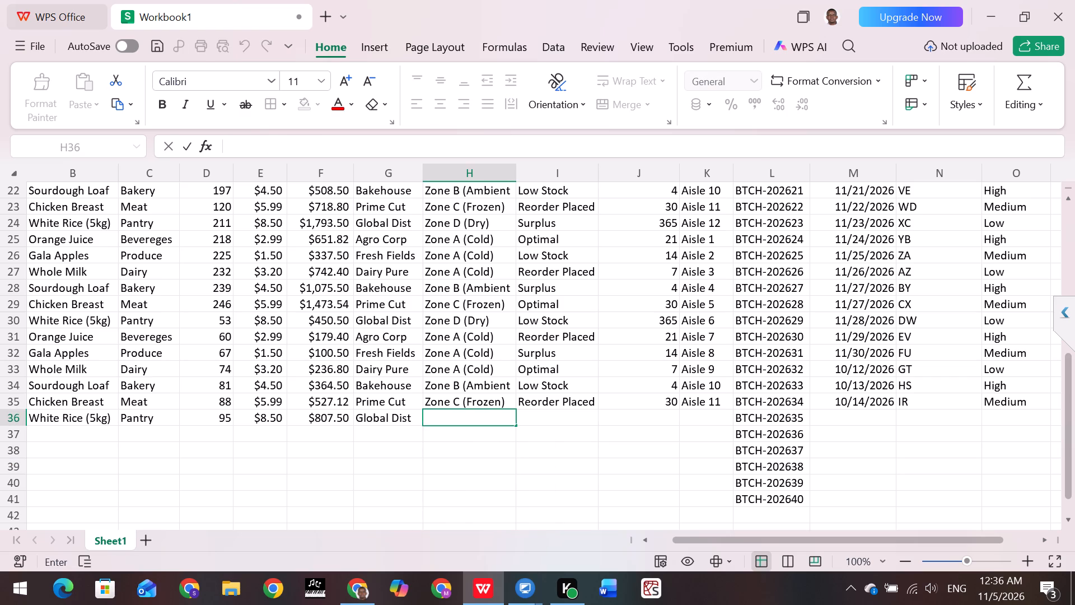
# Enter the storage zone Zone D (Dry) in column H and the status Surplus in column I of row 36.
pyautogui.press('z')
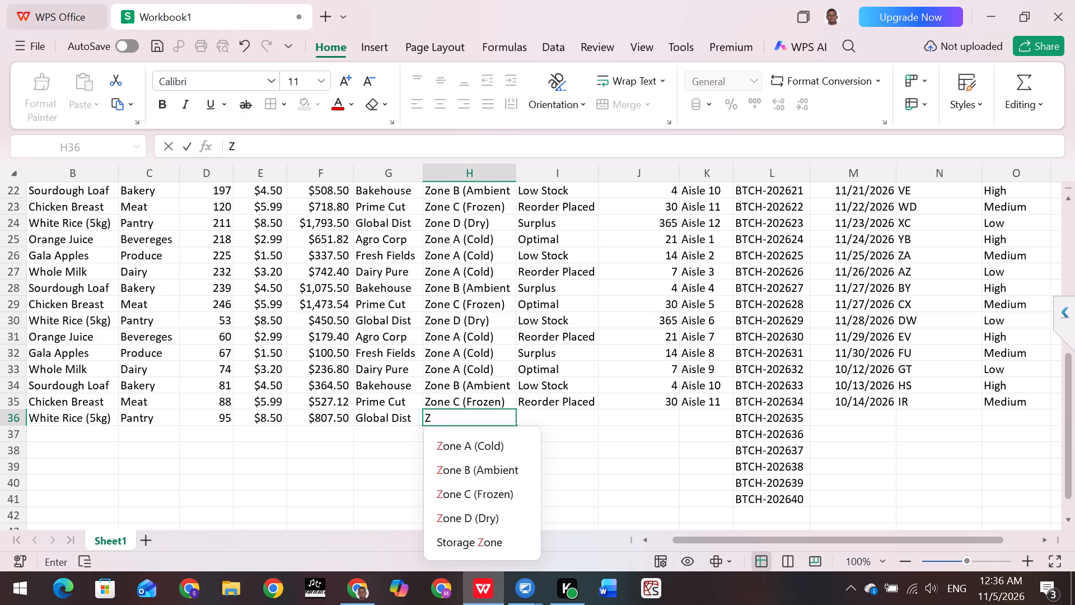
pyautogui.click(479, 517)
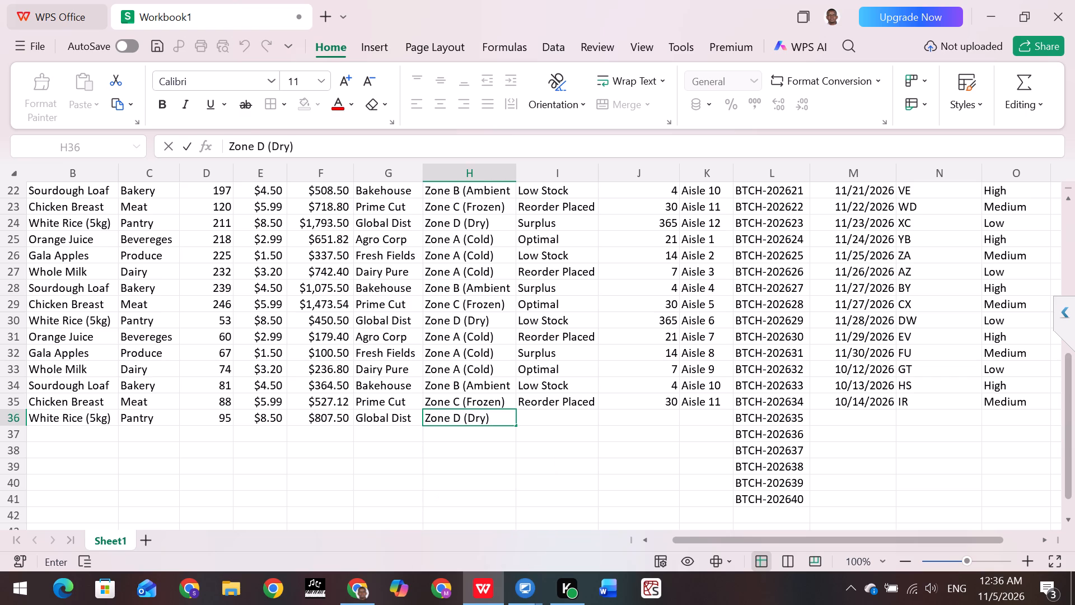
pyautogui.press('Tab')
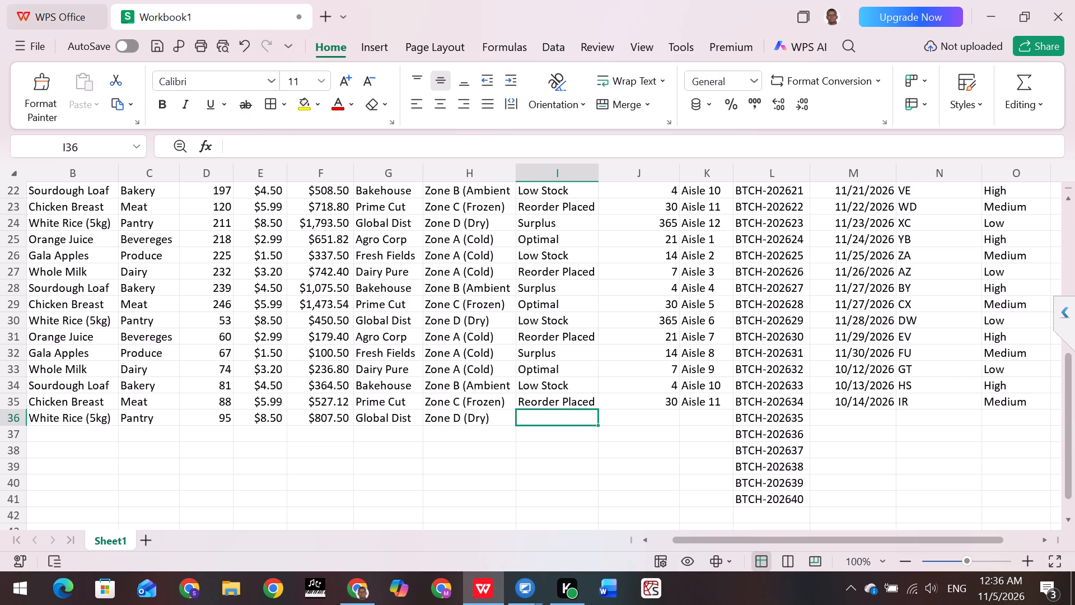
pyautogui.write('SU')
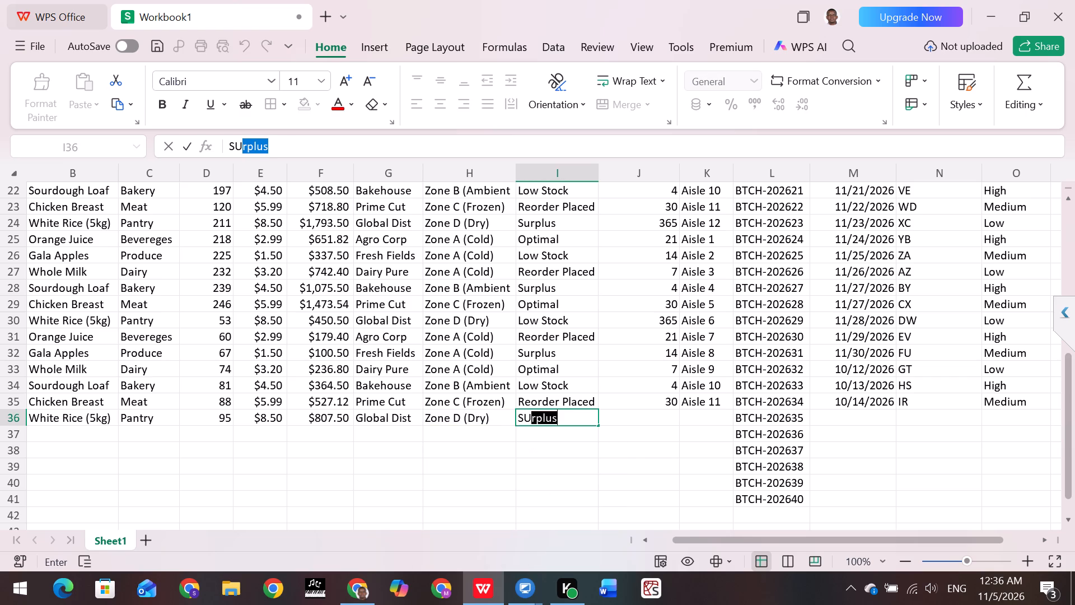
pyautogui.press('Tab')
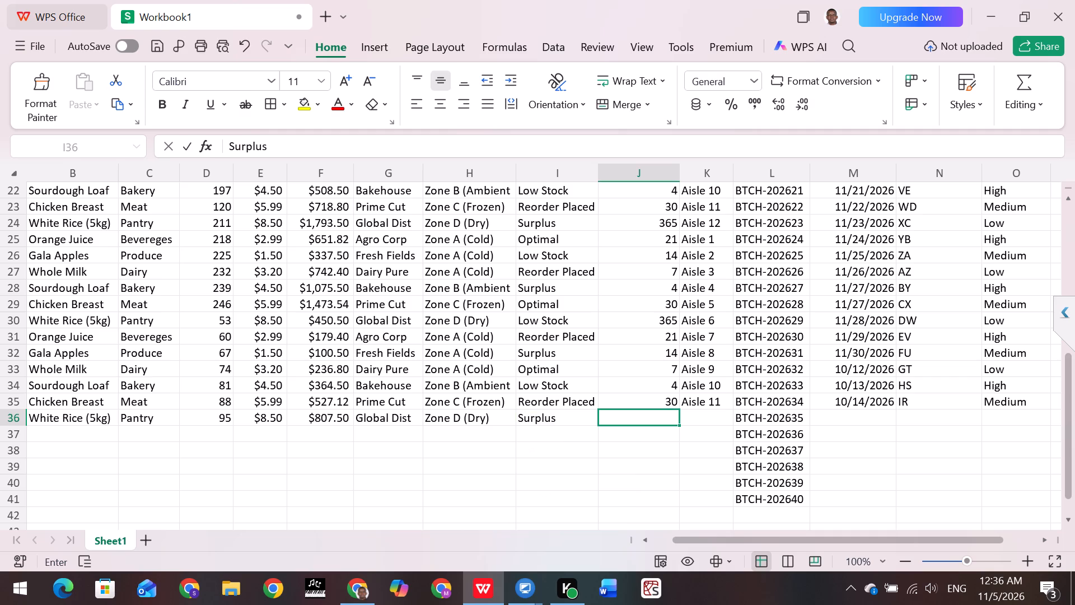
# Enter 365 in column J and the location Aisle 12 in column K of row 36.
pyautogui.write('365')
pyautogui.press('Tab')
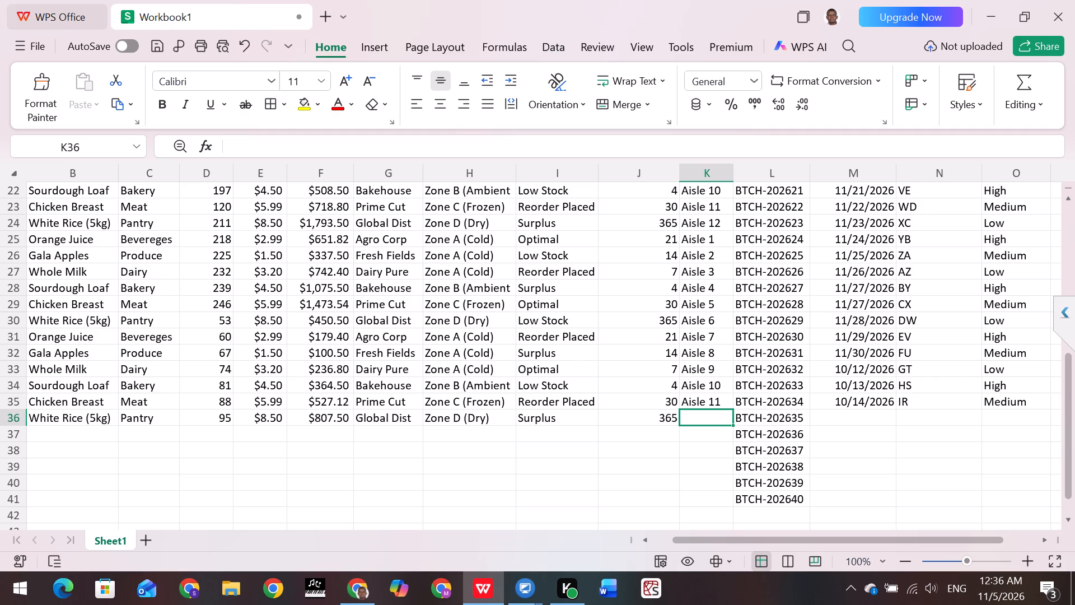
pyautogui.press('a')
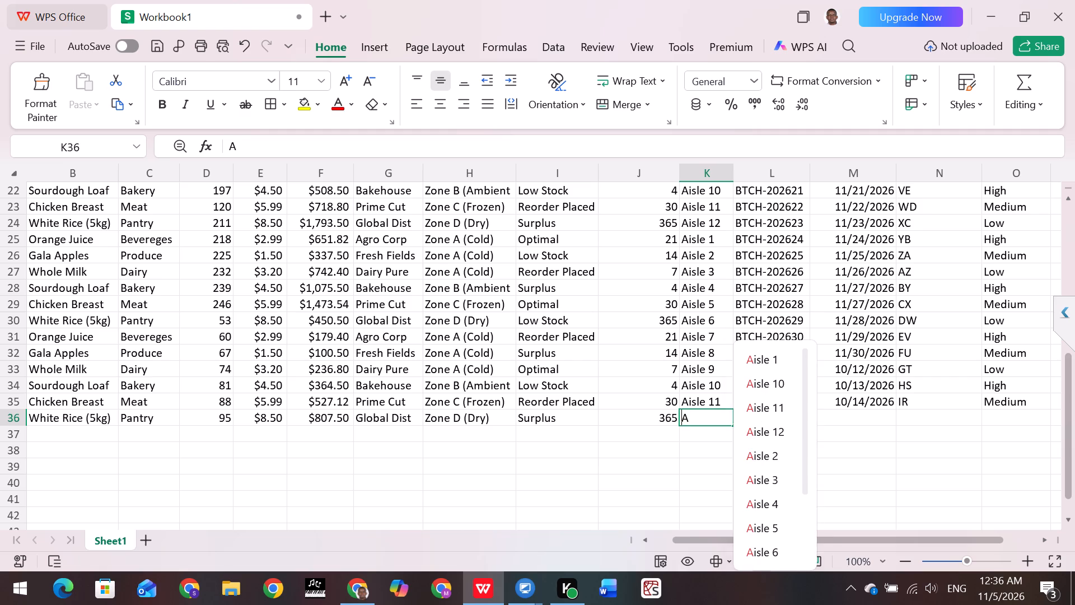
pyautogui.click(752, 424)
pyautogui.press('Tab')
# Enter the date 2026-10-15 in column M of row 36.
pyautogui.press('Tab')
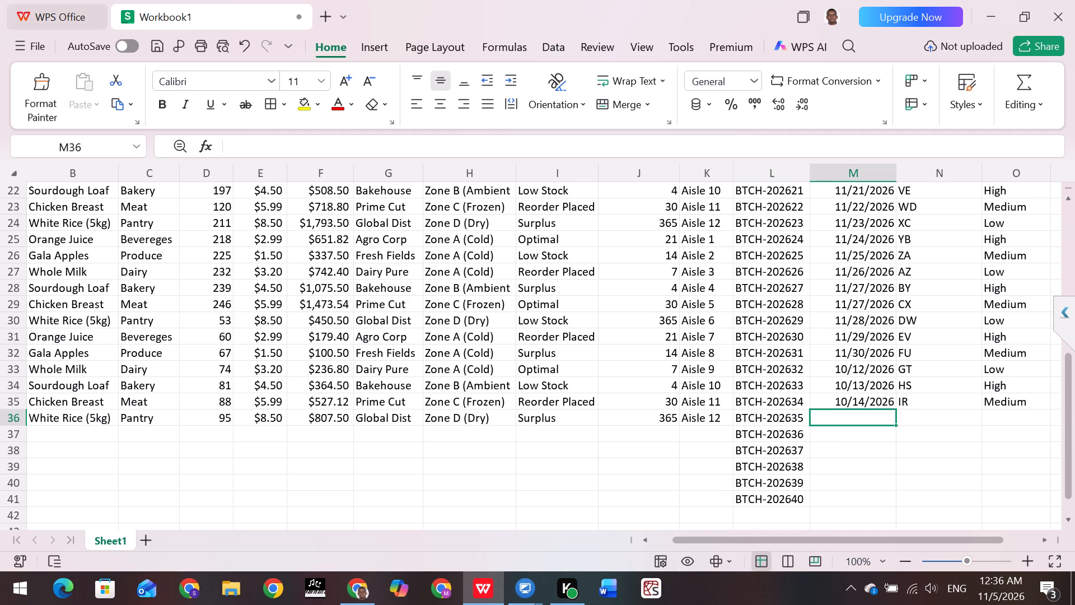
pyautogui.write('2026-')
pyautogui.write('10-')
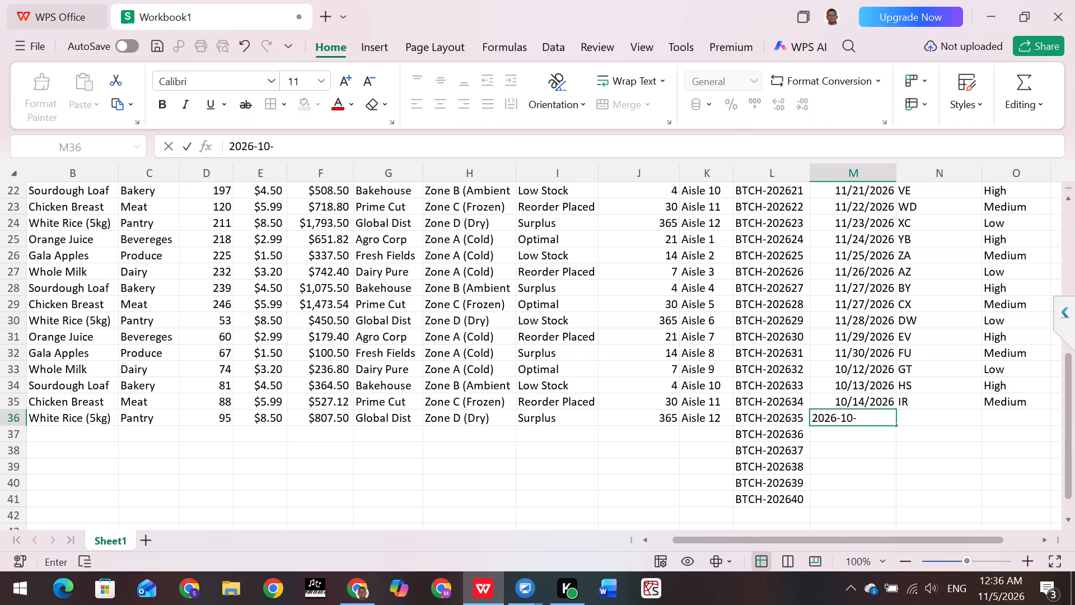
pyautogui.write('15')
pyautogui.press('Tab')
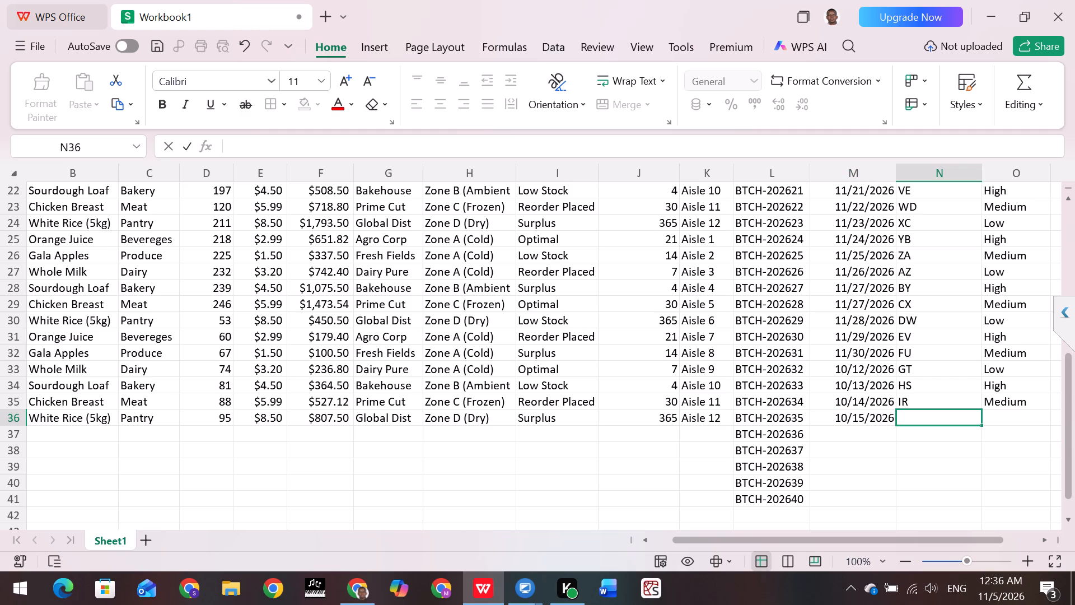
# Complete row 36 with the initials JQ in column N and the level Low in column O.
pyautogui.write('JQ')
pyautogui.press('Tab')
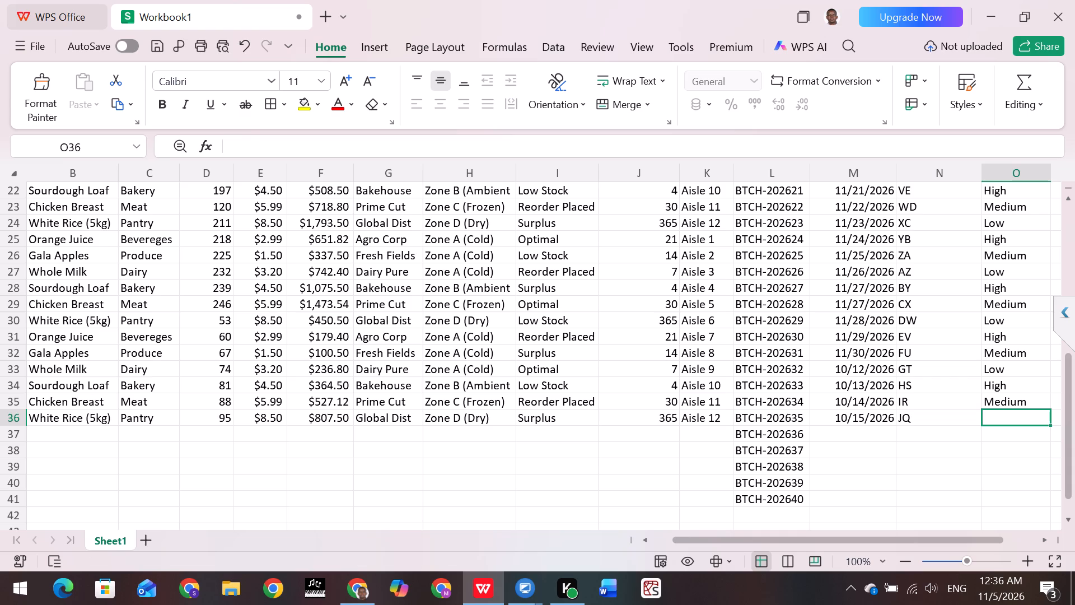
pyautogui.press('l')
pyautogui.press('Tab')
pyautogui.press('Return')
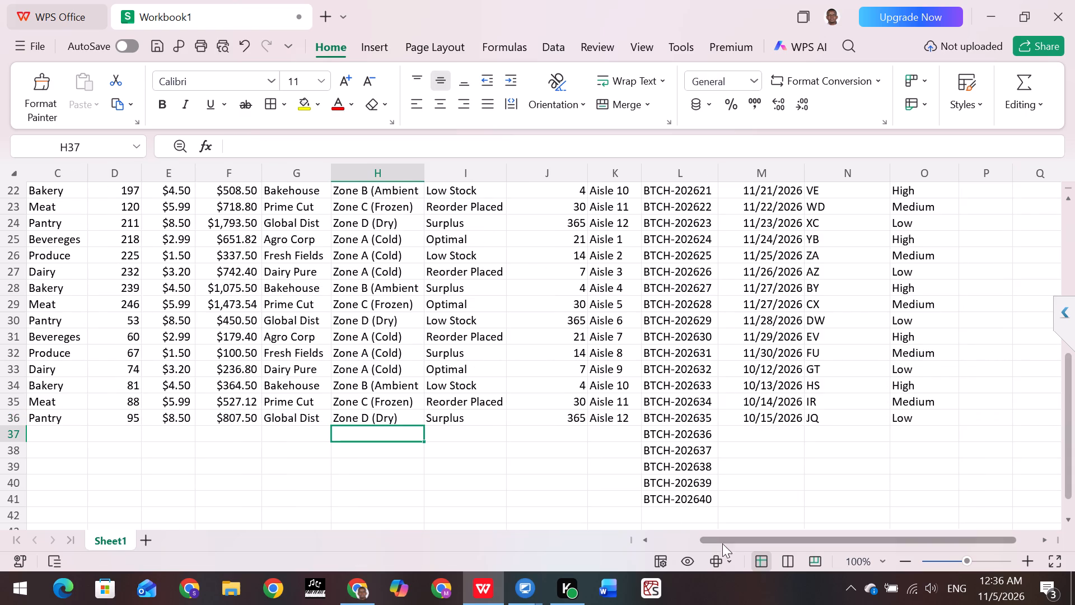
# Fill columns B to D of row 37 with the product Orange Juice, the category Bevereges and the number 102.
pyautogui.click(637, 542)
pyautogui.doubleClick(639, 539)
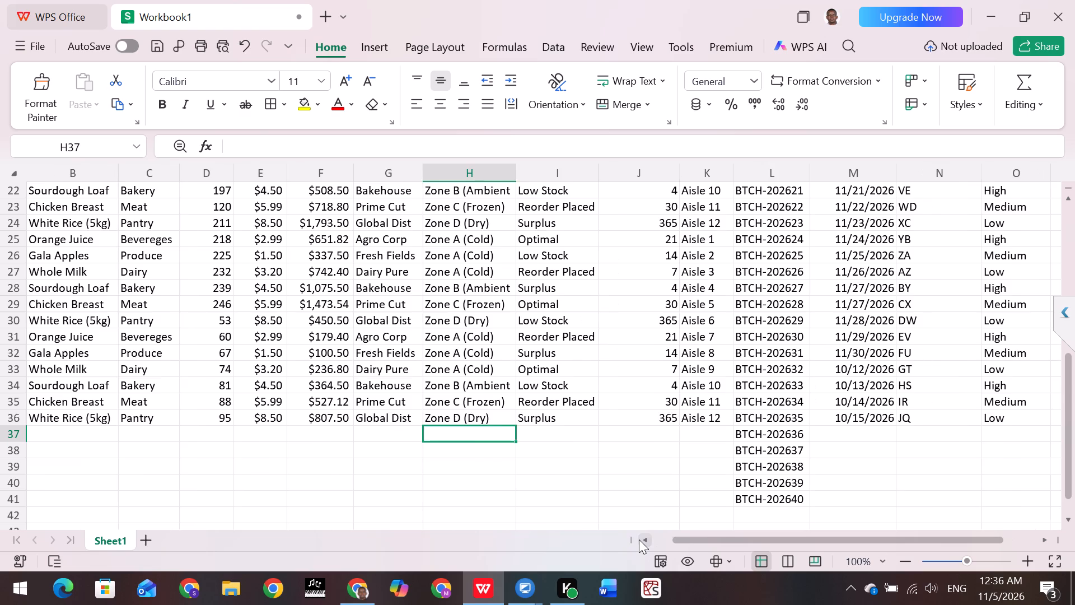
pyautogui.scroll(-1, 190, 441)
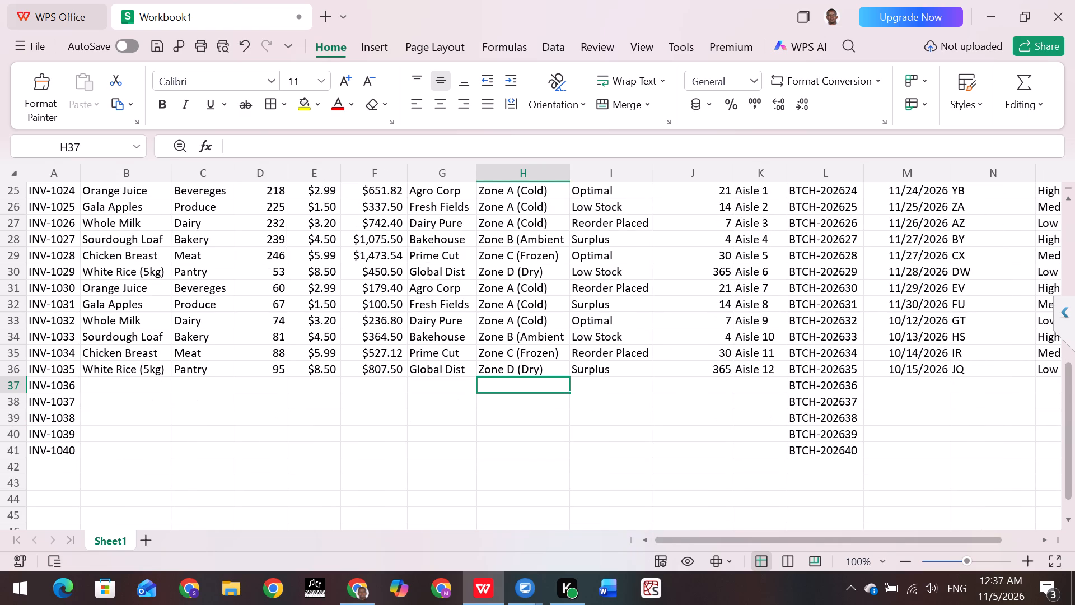
pyautogui.click(127, 391)
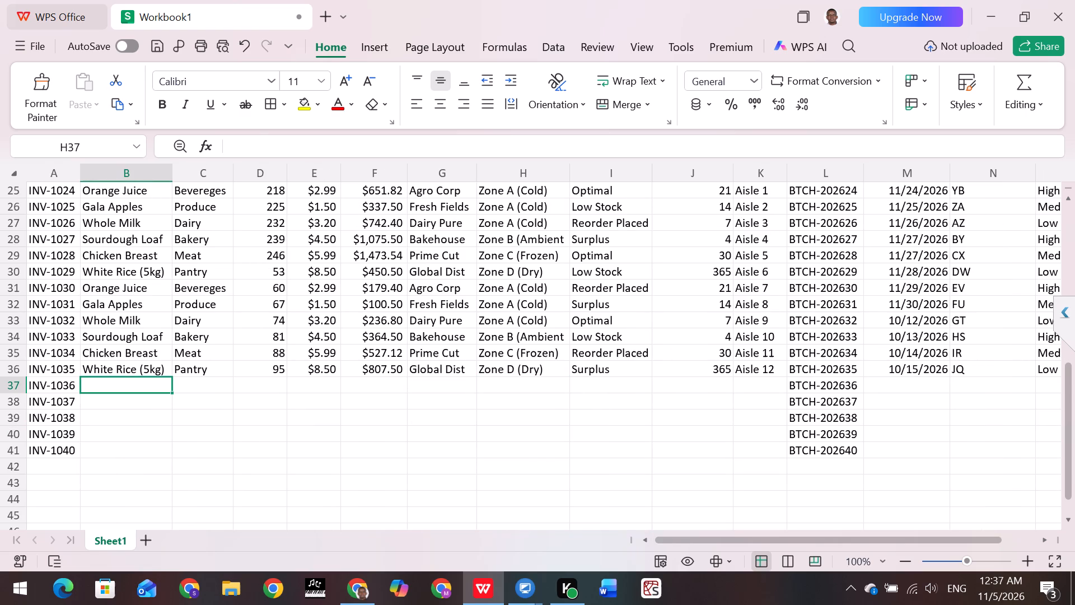
pyautogui.write('OR')
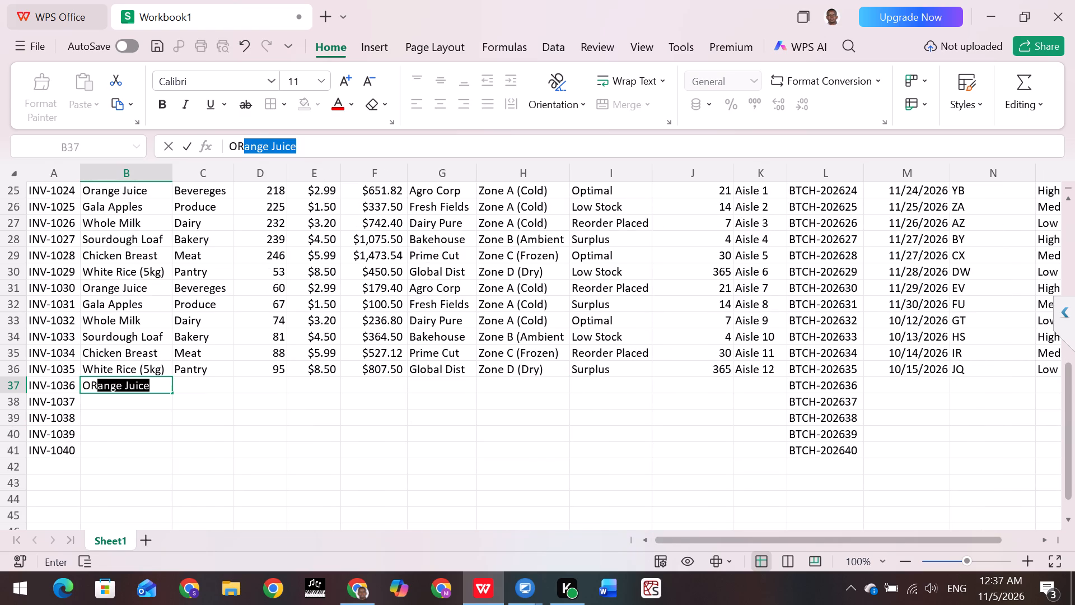
pyautogui.press('Tab')
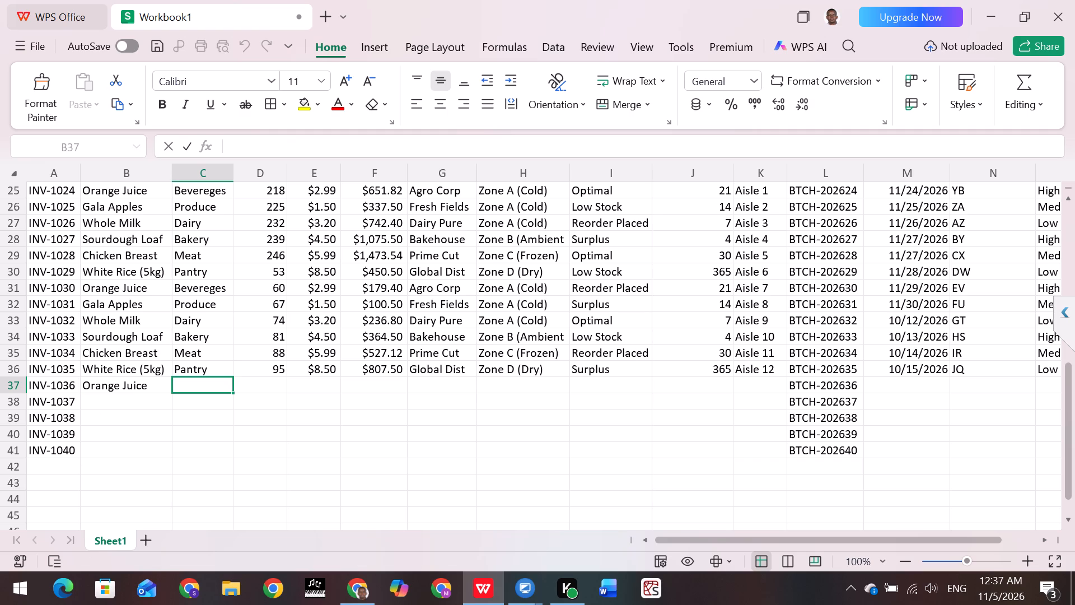
pyautogui.write('BE')
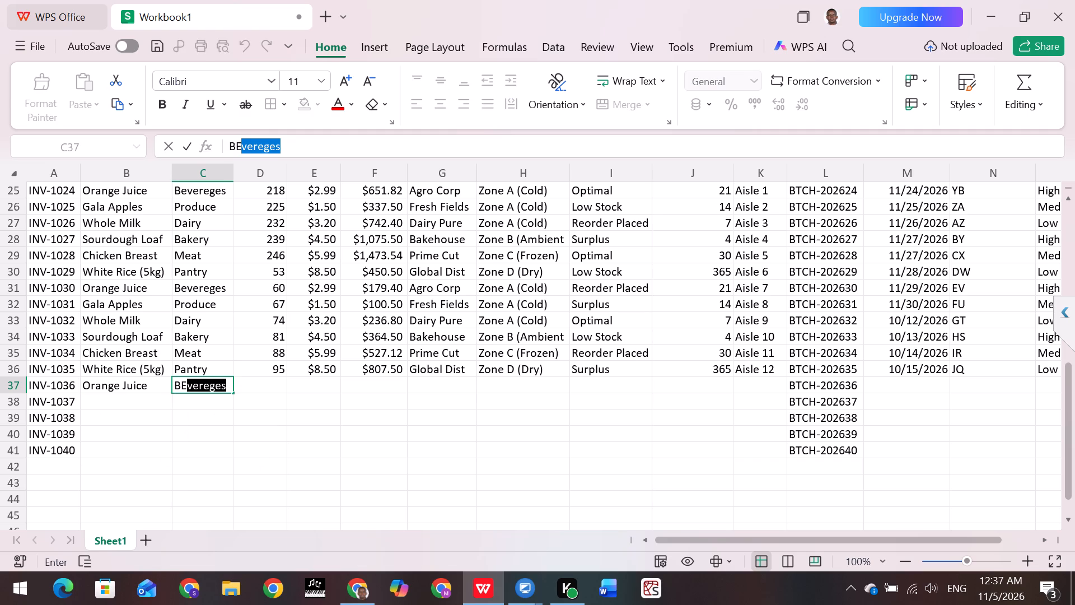
pyautogui.press('Tab')
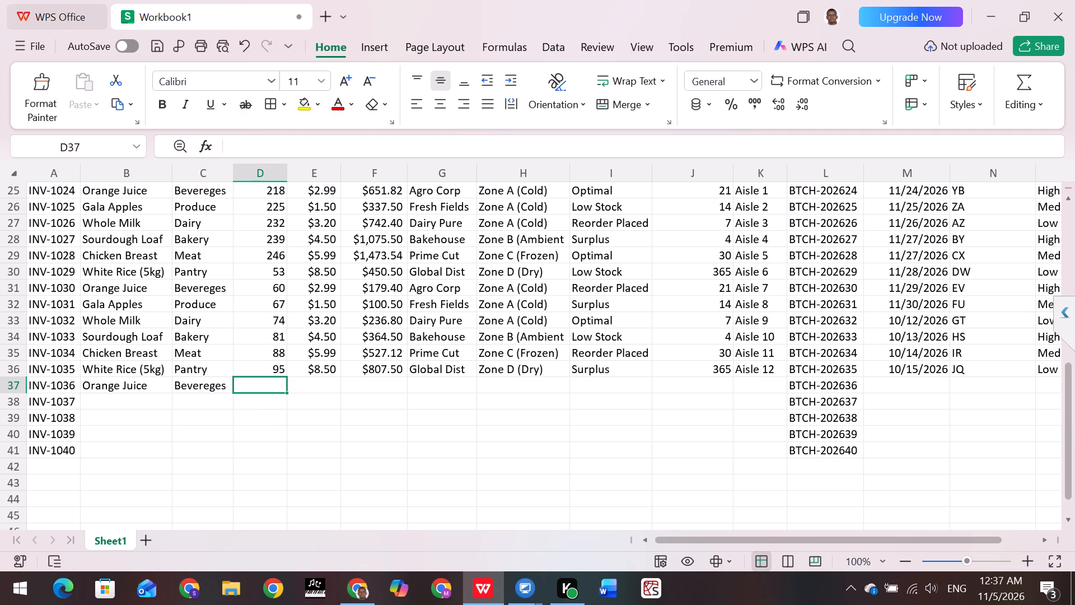
pyautogui.write('102')
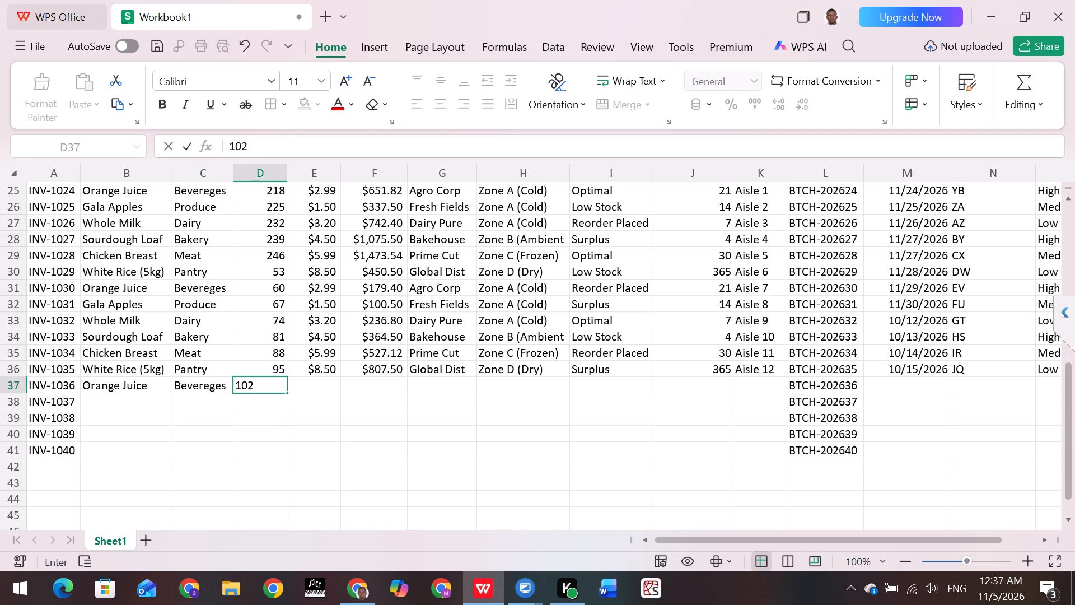
pyautogui.press('Tab')
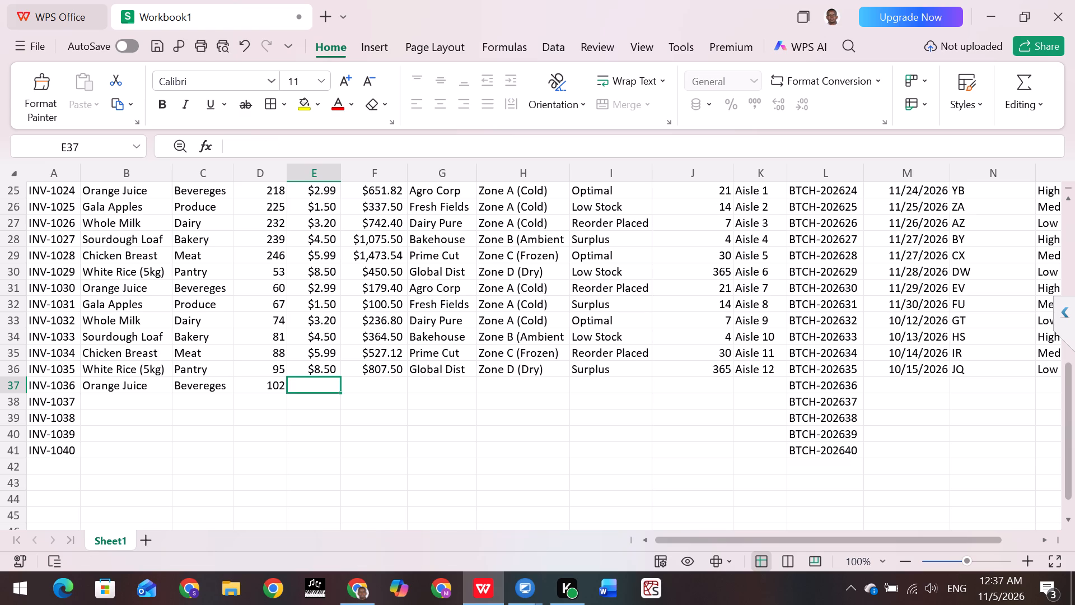
# Enter the price $2.99 in column E and the amount $304.98 in column F of row 37.
pyautogui.hotkey('shift', '$')
pyautogui.write('2.99')
pyautogui.press('Tab')
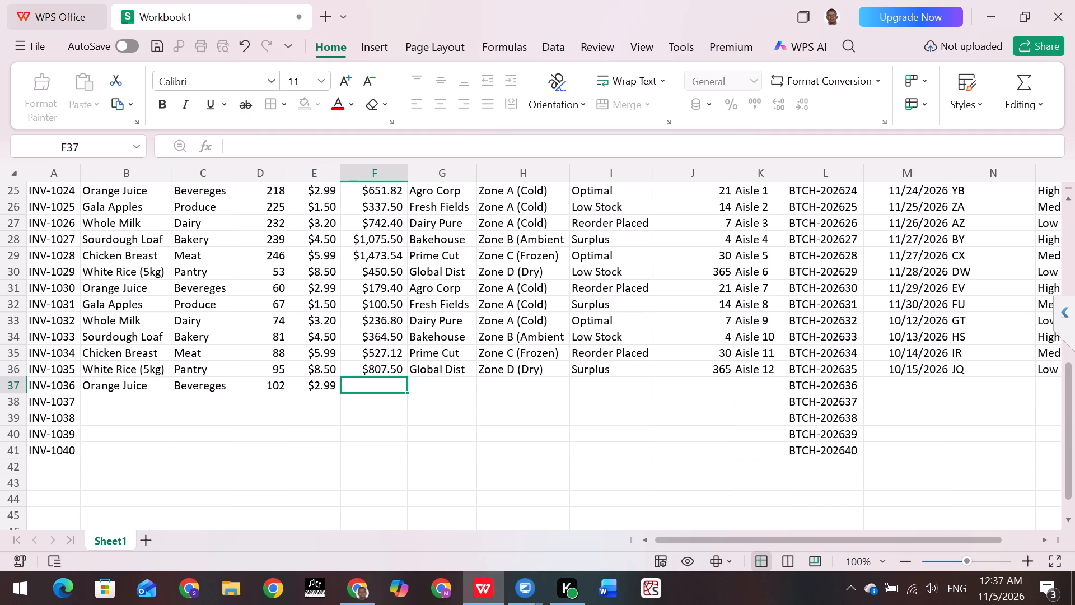
pyautogui.hotkey('shift', '$')
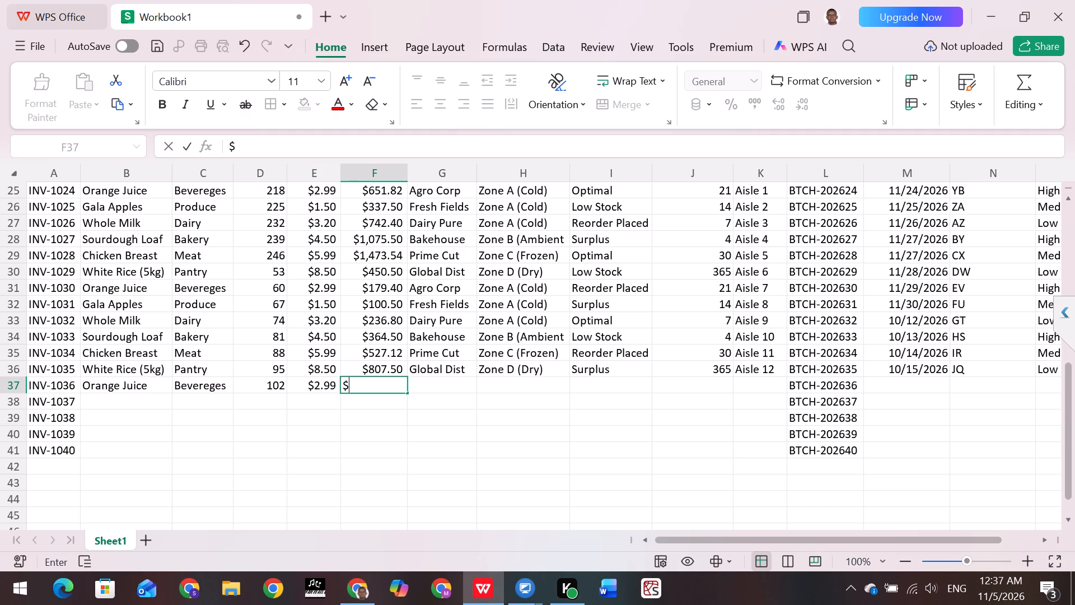
pyautogui.write('30')
pyautogui.write('4.')
pyautogui.write('98')
pyautogui.press('Tab')
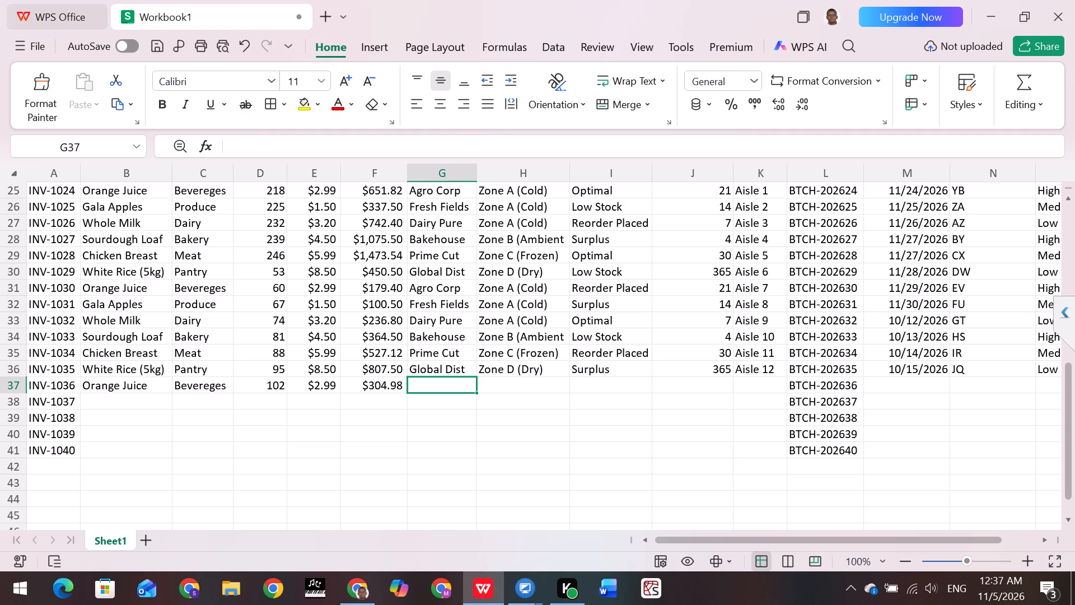
# Fill columns G to I of row 37 with the supplier Agro Corp, the storage zone Zone A (Cold) and the status Optimal.
pyautogui.write('AGR')
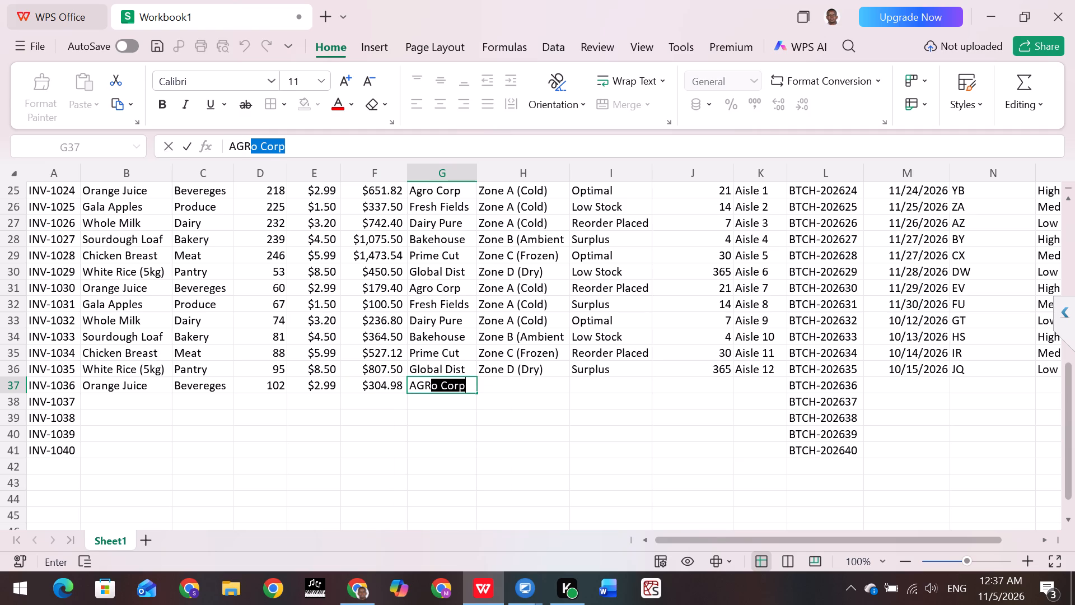
pyautogui.press('Tab')
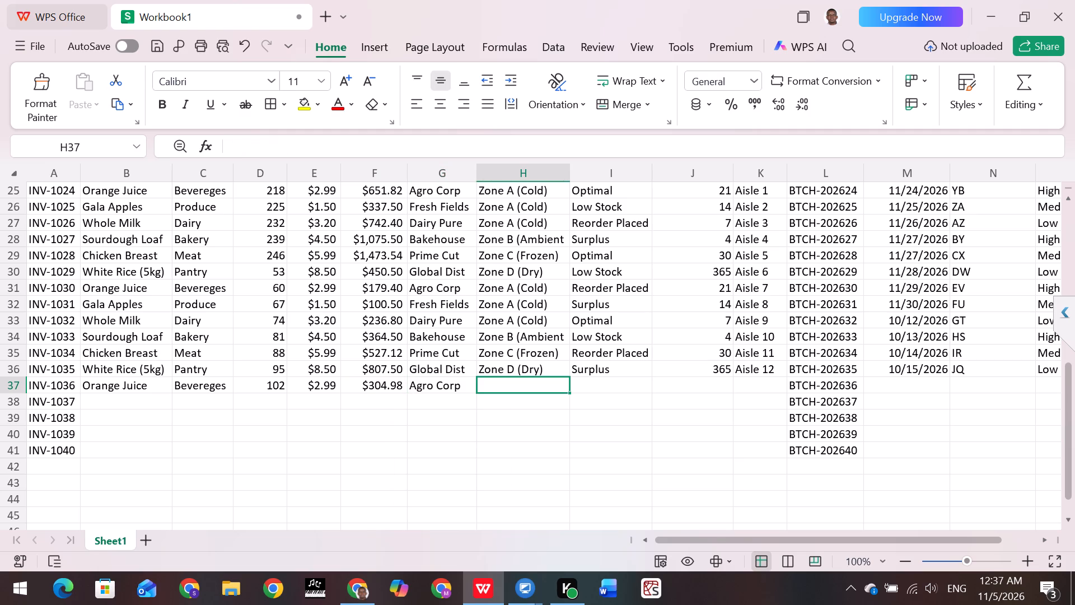
pyautogui.write('ZO')
pyautogui.click(503, 416)
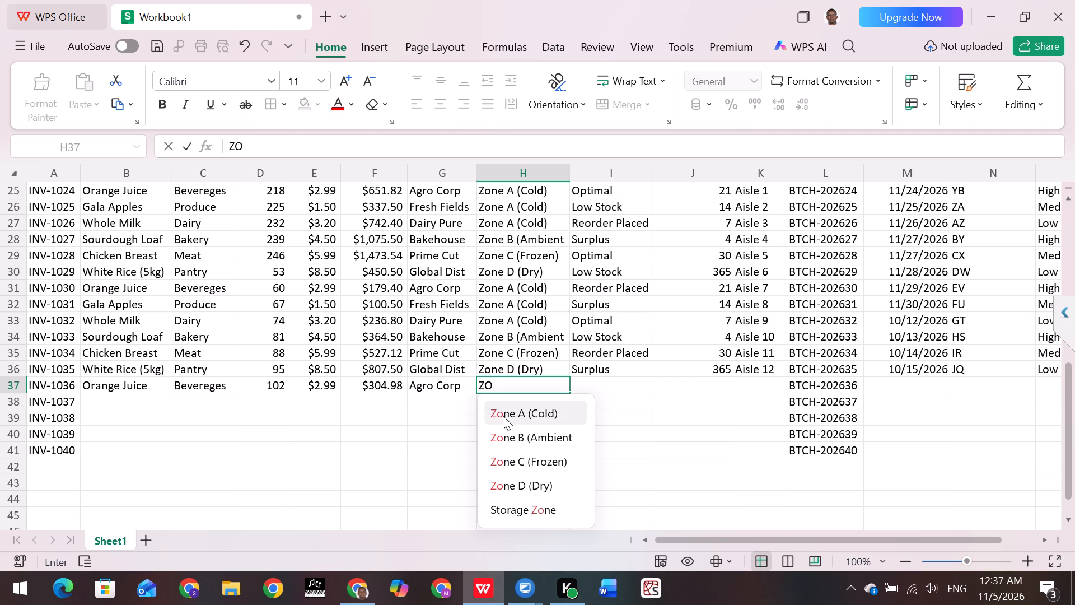
pyautogui.press('Tab')
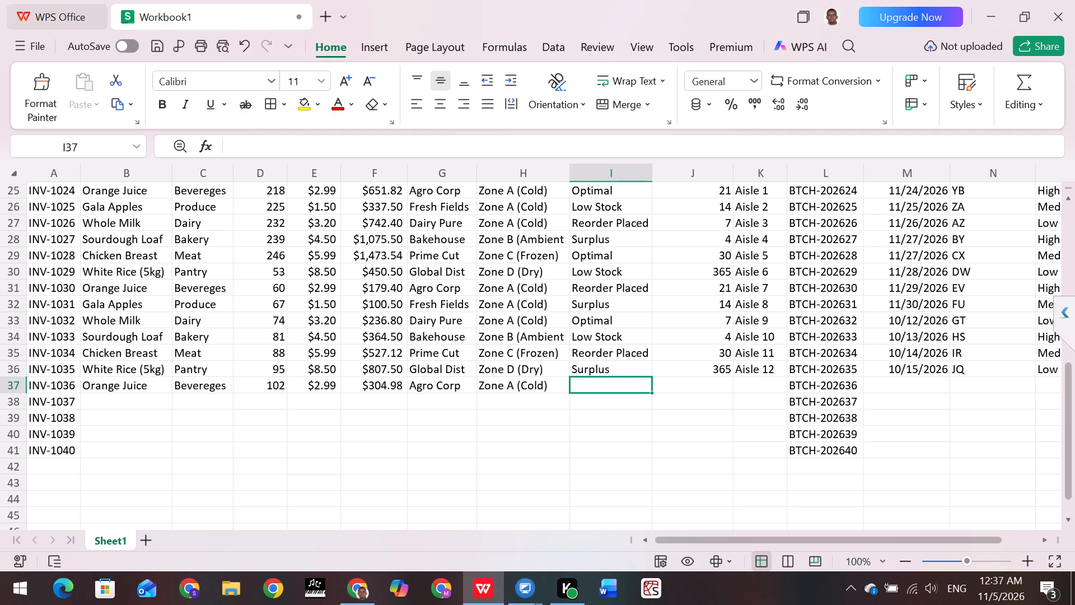
pyautogui.write('OP')
pyautogui.press('Tab')
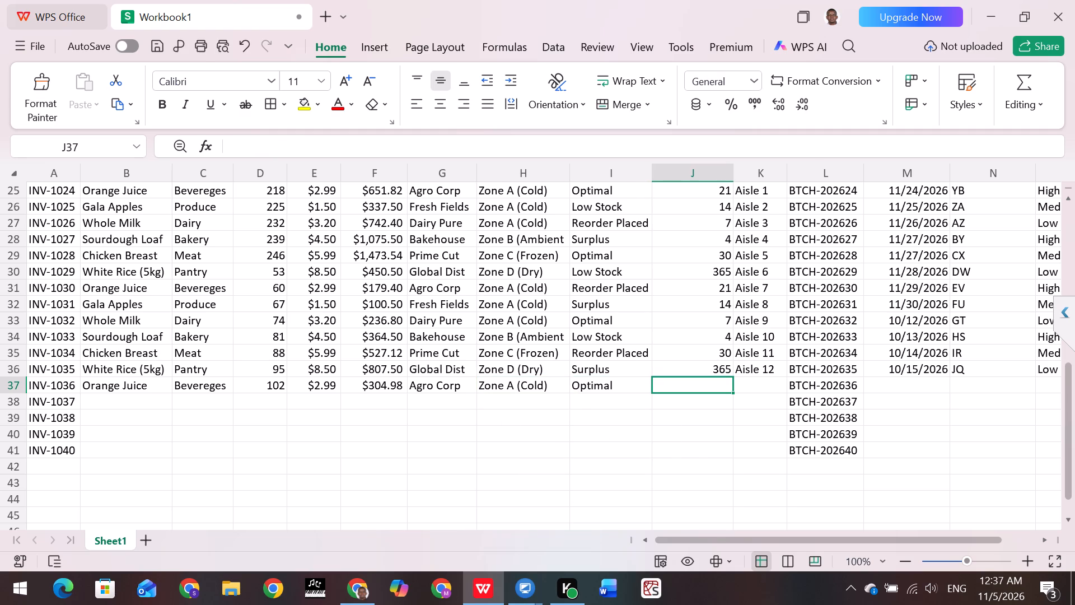
# Enter 21 in column J and the location Aisle 1 in column K of row 37.
pyautogui.write('21')
pyautogui.press('Tab')
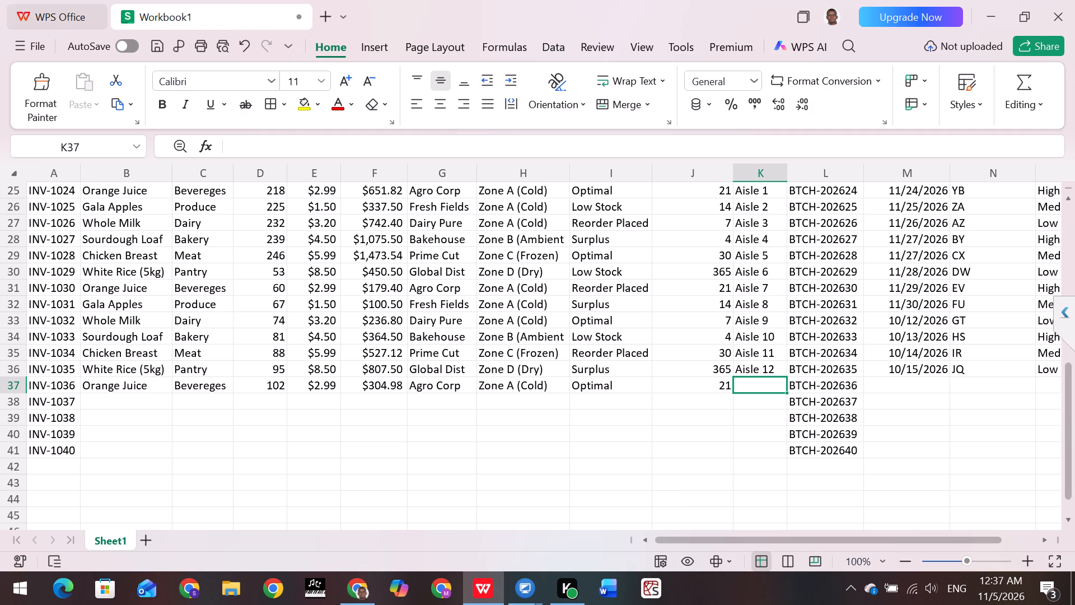
pyautogui.press('a')
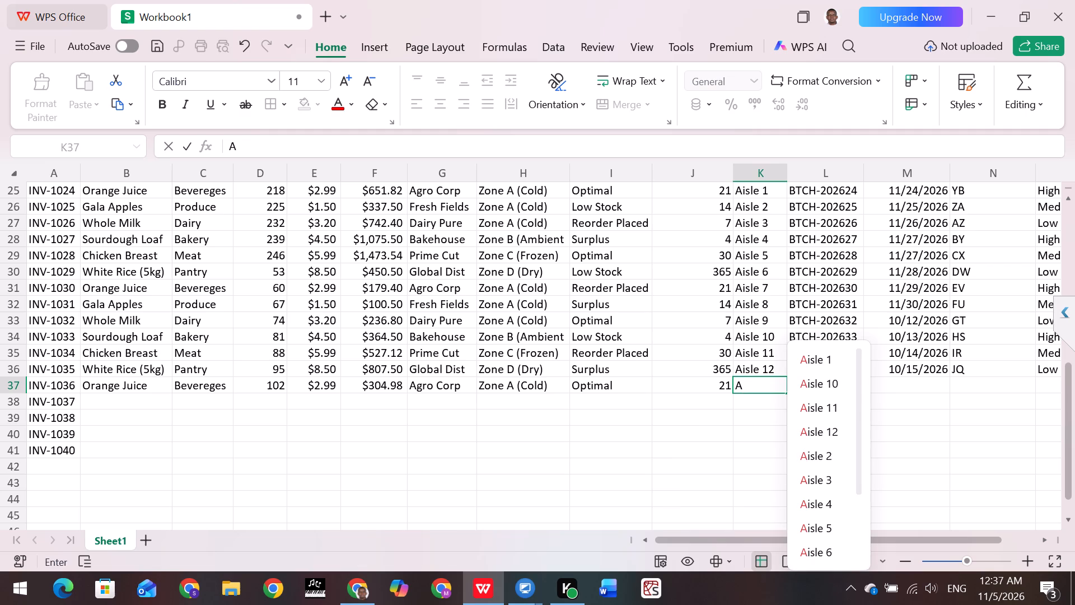
pyautogui.click(798, 358)
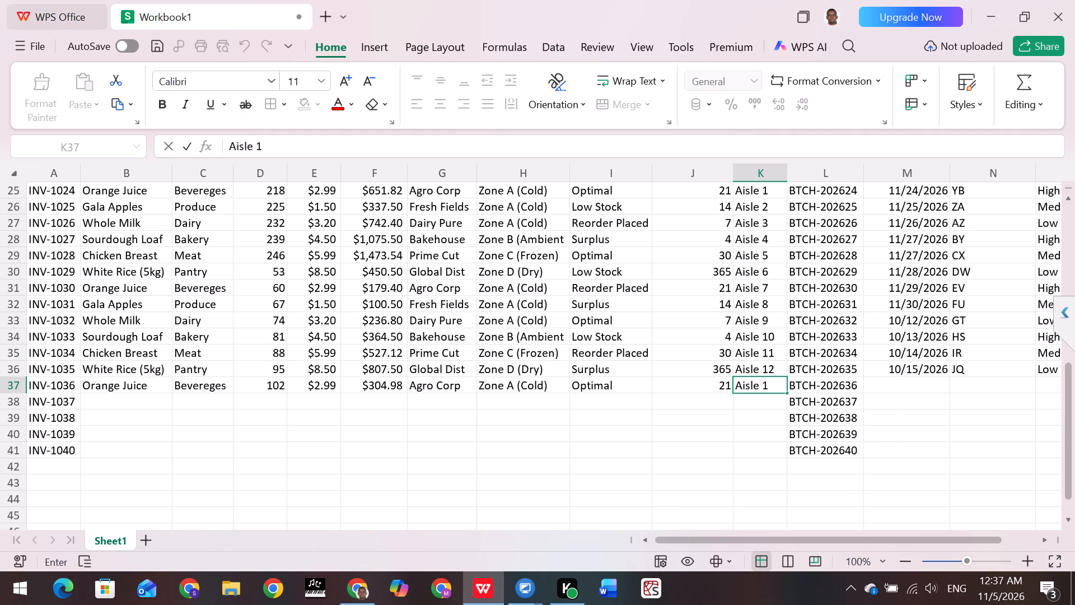
pyautogui.press('Tab')
pyautogui.press('Tab')
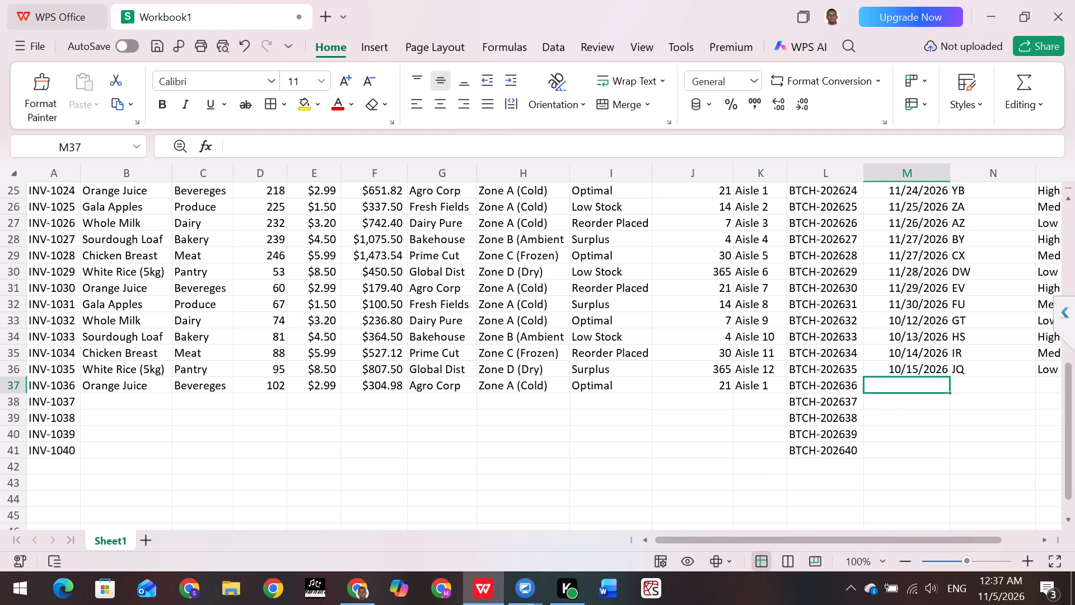
# Enter the date 2026-10-16 in column M of row 37.
pyautogui.write('202')
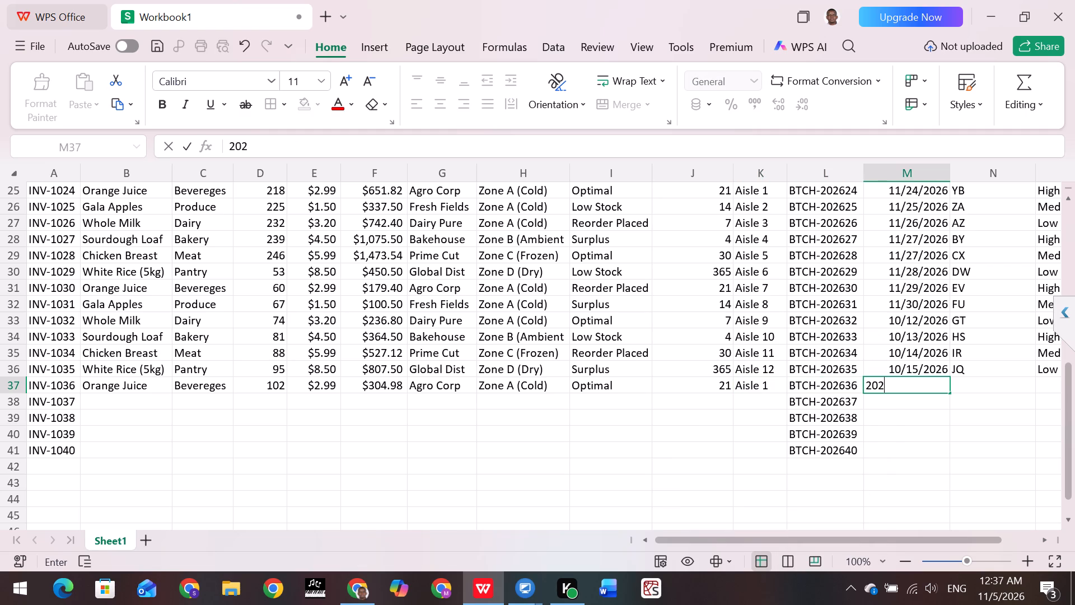
pyautogui.press('6')
pyautogui.write('-10-')
pyautogui.write('16')
pyautogui.press('Tab')
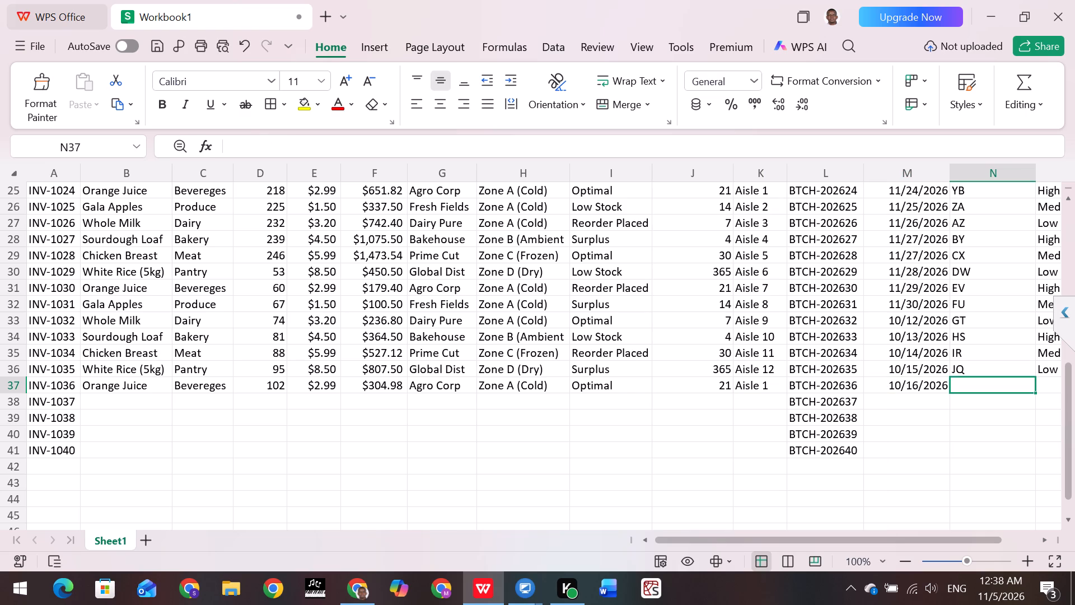
# Complete row 37 with the initials KP in column N and the level High in column O.
pyautogui.write('KP')
pyautogui.press('Tab')
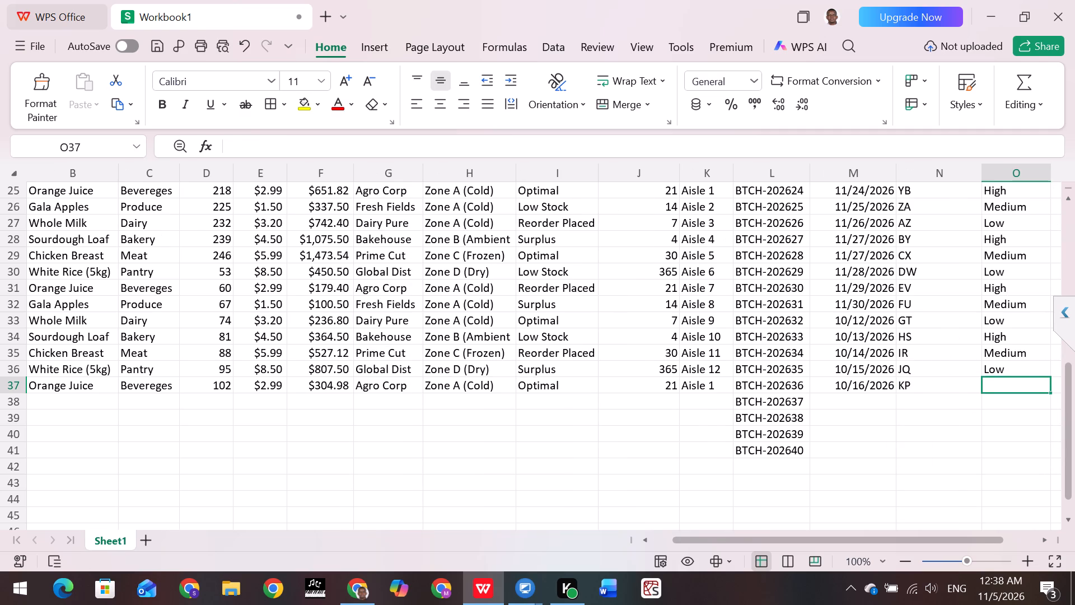
pyautogui.press('h')
pyautogui.press('Tab')
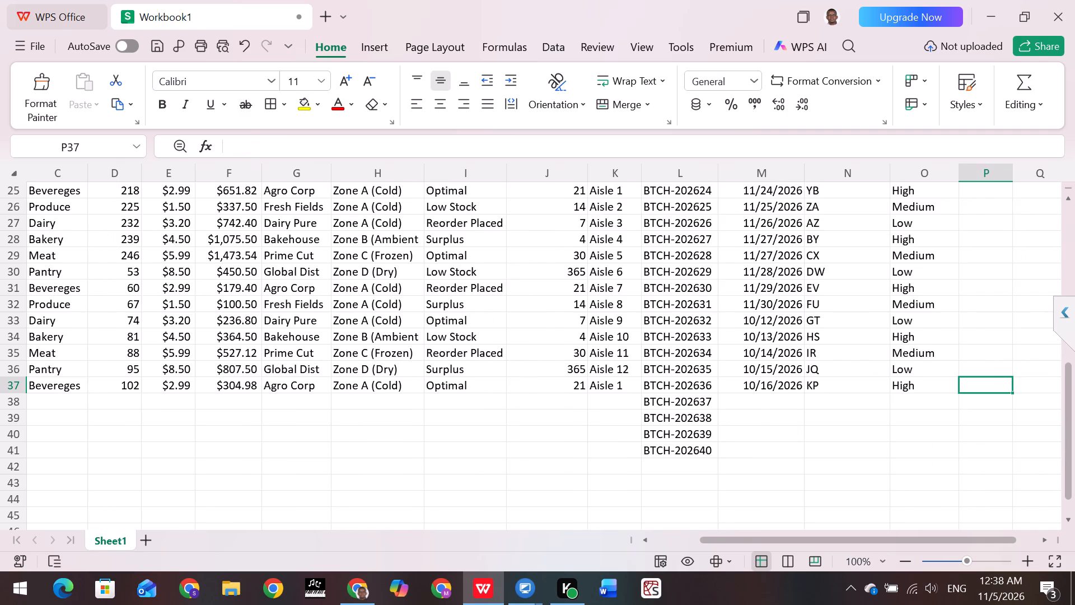
pyautogui.press('Return')
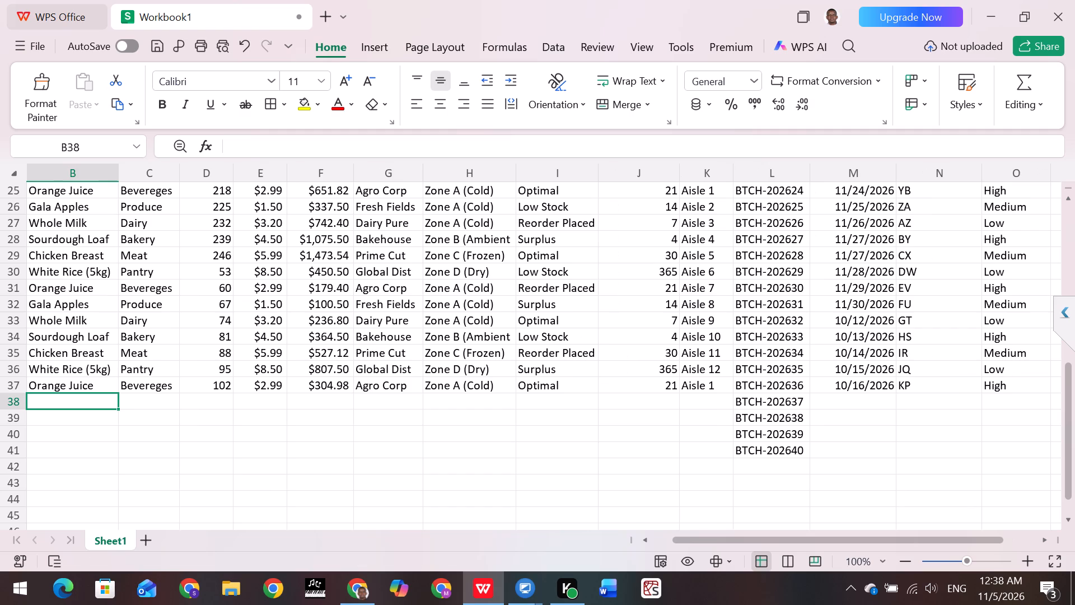
# Fill columns B to D of row 38 with the product Gala Apples, the category Produce and the number 109.
pyautogui.write('GA')
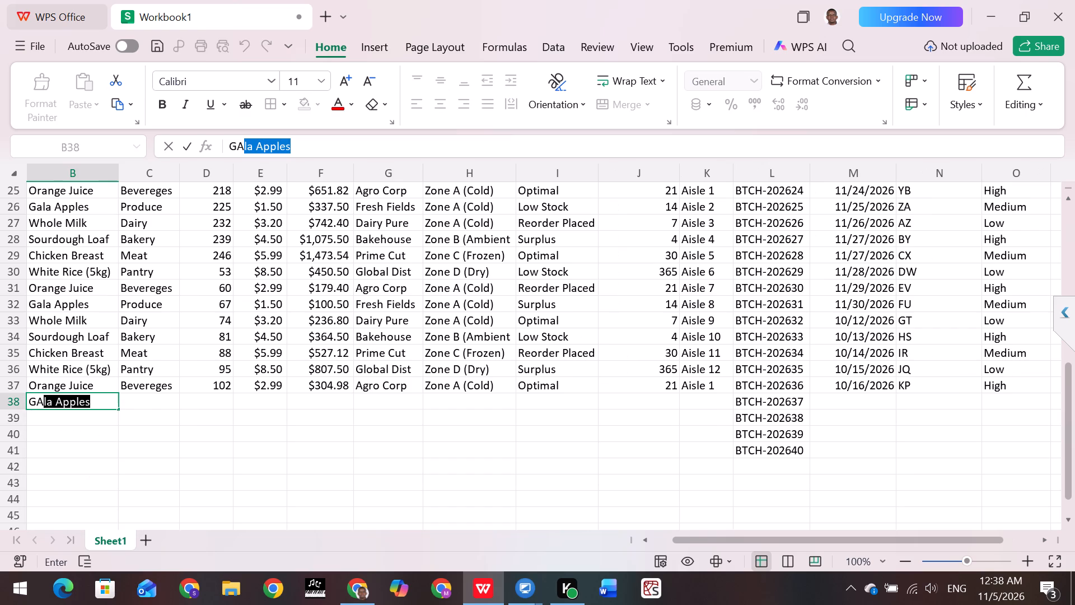
pyautogui.press('Tab')
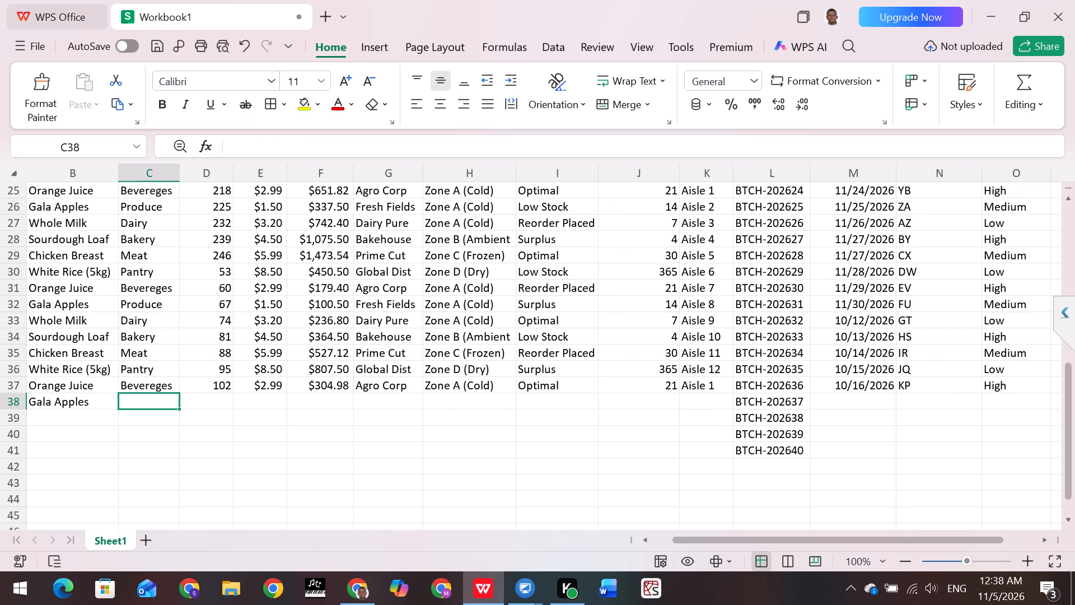
pyautogui.write('PRO')
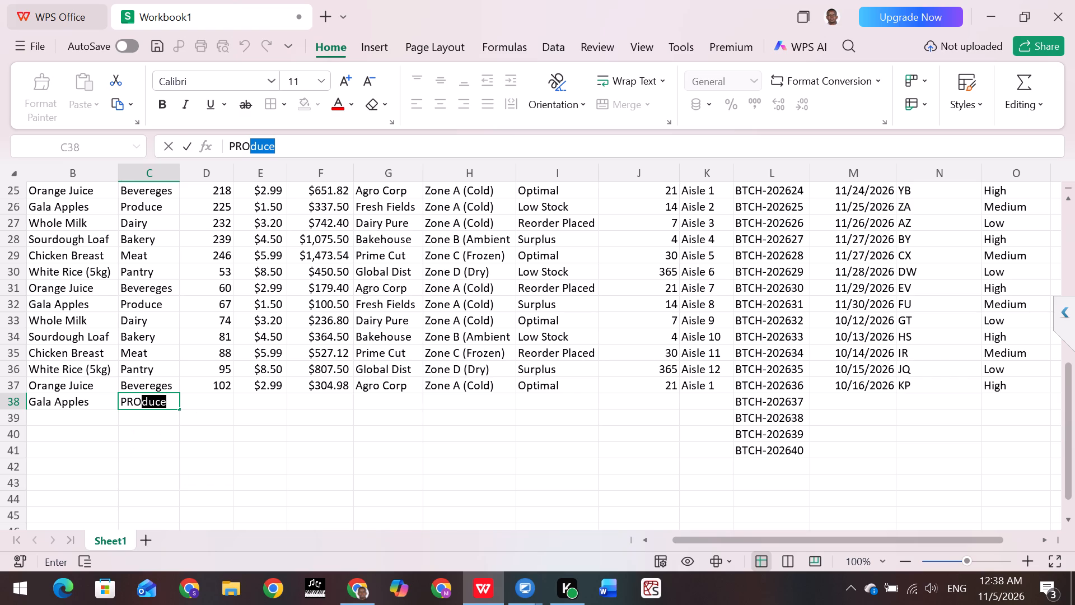
pyautogui.press('Tab')
pyautogui.write('109')
pyautogui.press('Tab')
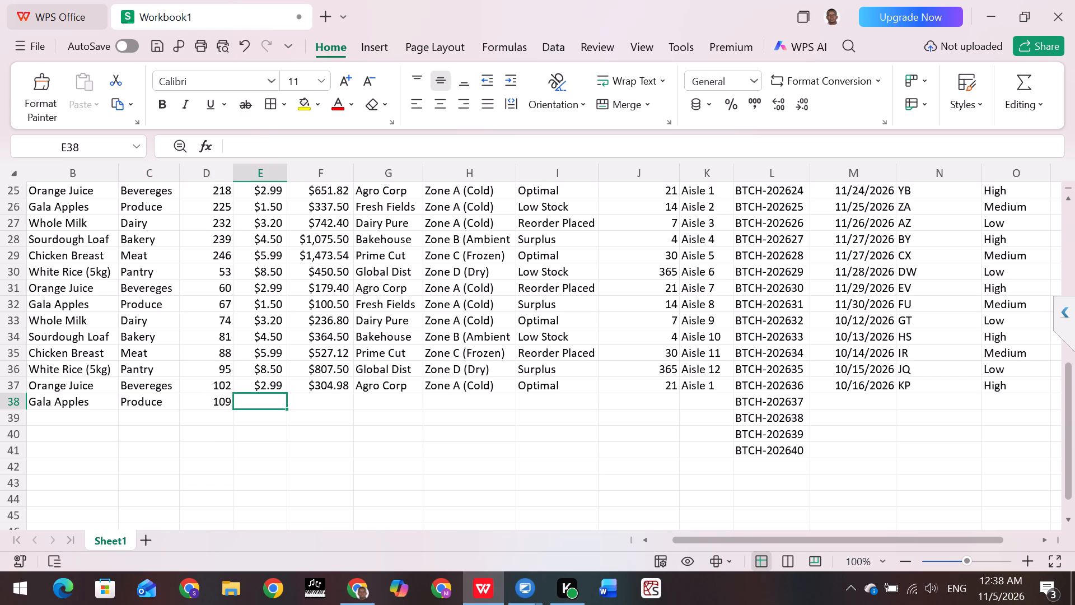
# Enter the price $1.50 in column E and the amount $163.50 in column F of row 38.
pyautogui.write('$1.50')
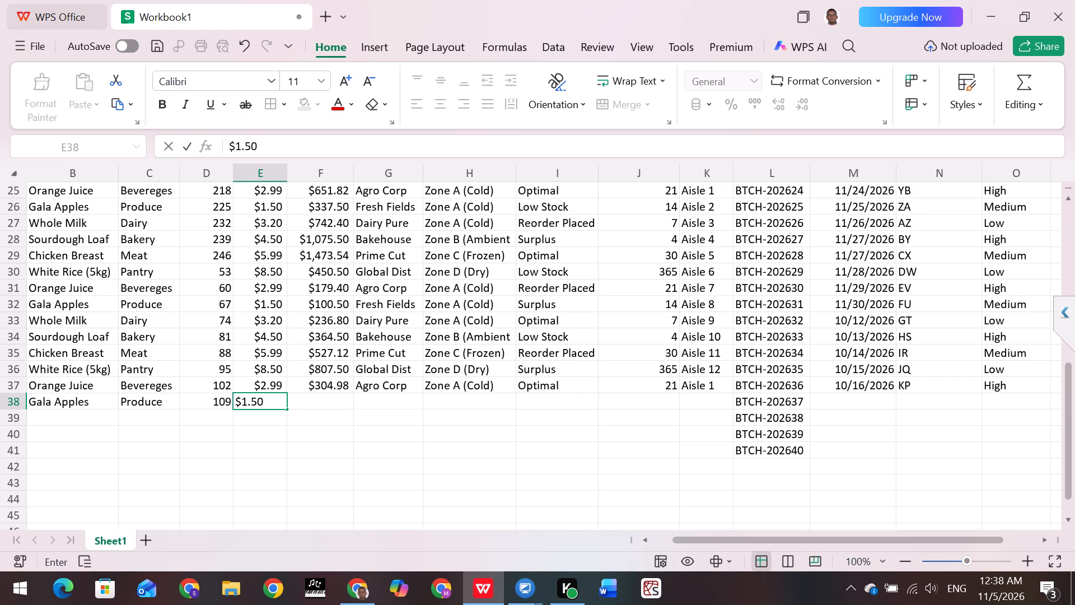
pyautogui.press('Tab')
pyautogui.hotkey('shift', '$')
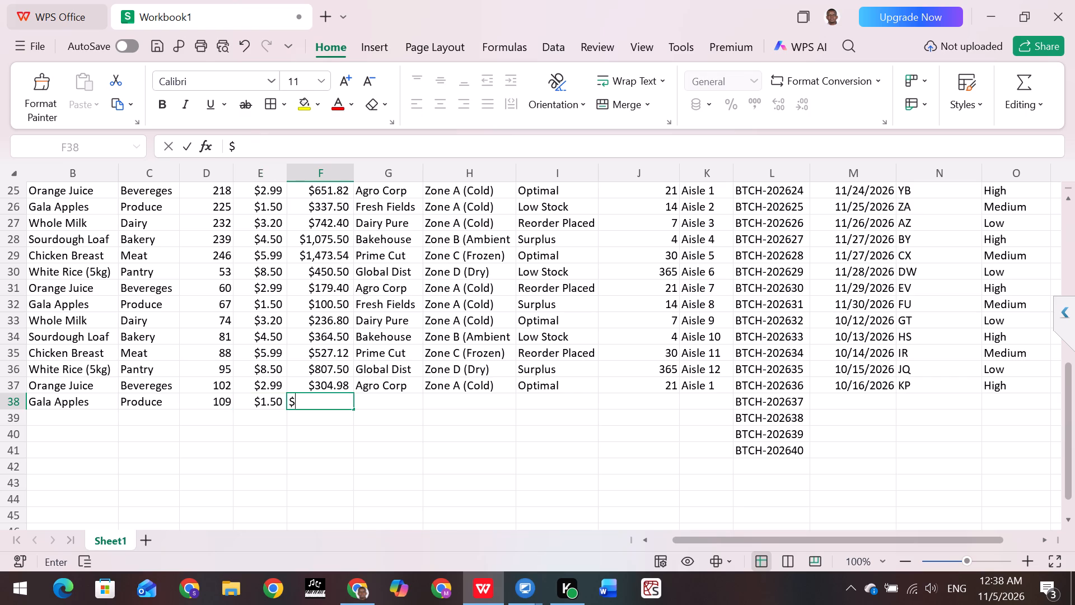
pyautogui.press('1')
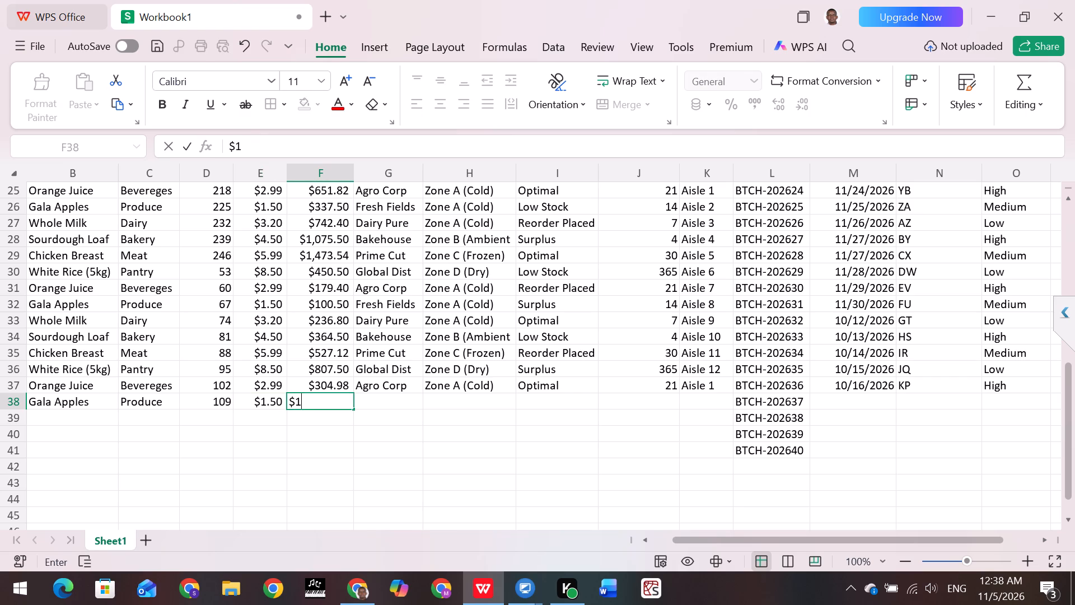
pyautogui.write('63')
pyautogui.press('.')
pyautogui.press('6')
pyautogui.press('BackSpace')
pyautogui.write('50')
pyautogui.press('Tab')
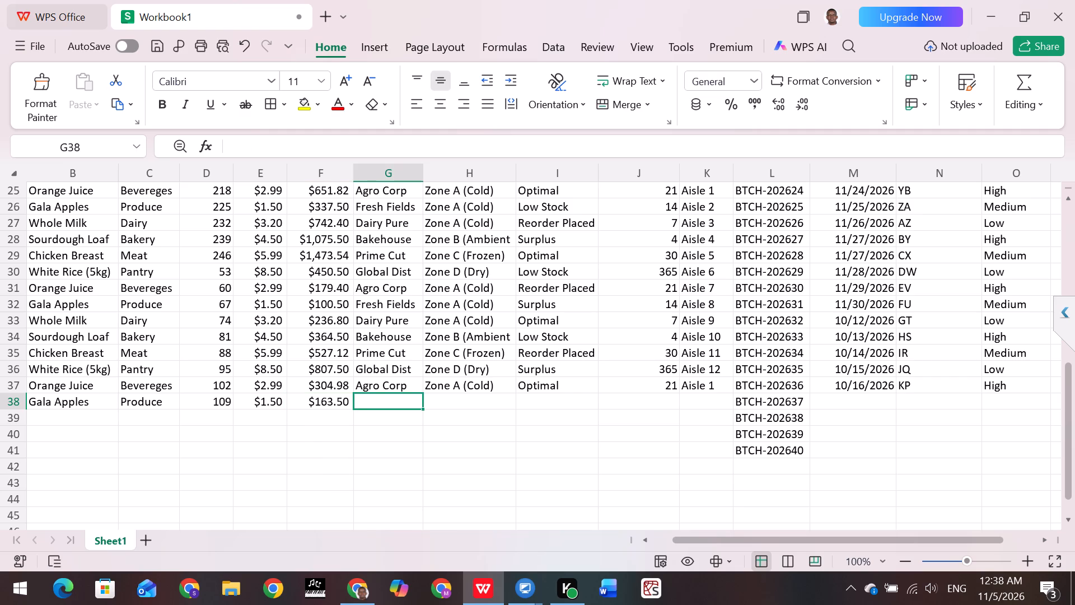
# Fill columns G to I of row 38 with the supplier Fresh Fields, the storage zone Zone A (Cold) and the status Low Stock.
pyautogui.write('FR')
pyautogui.press('Tab')
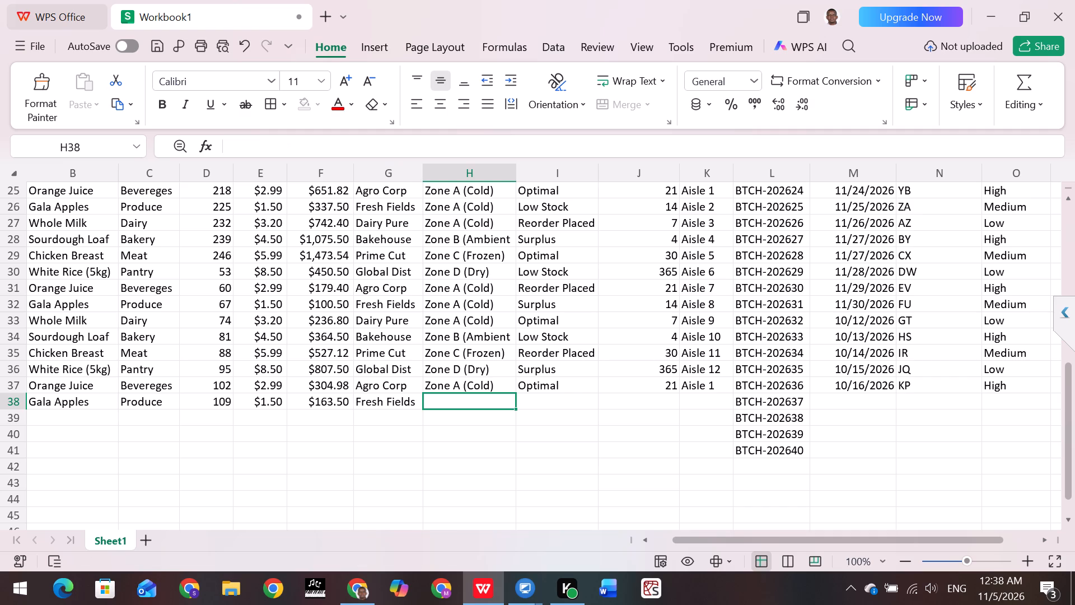
pyautogui.write('ZO')
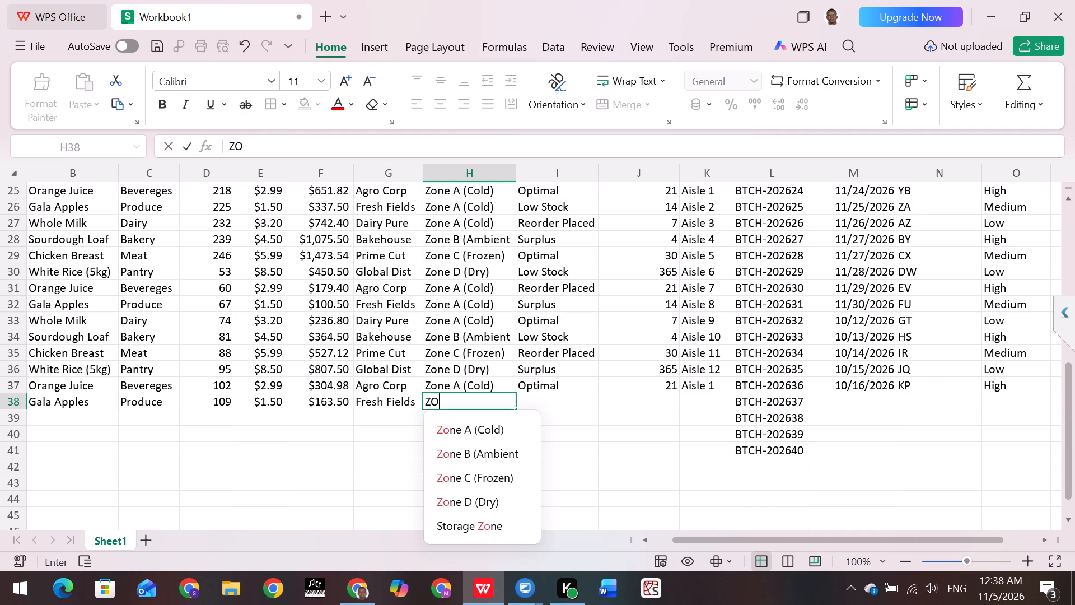
pyautogui.click(492, 435)
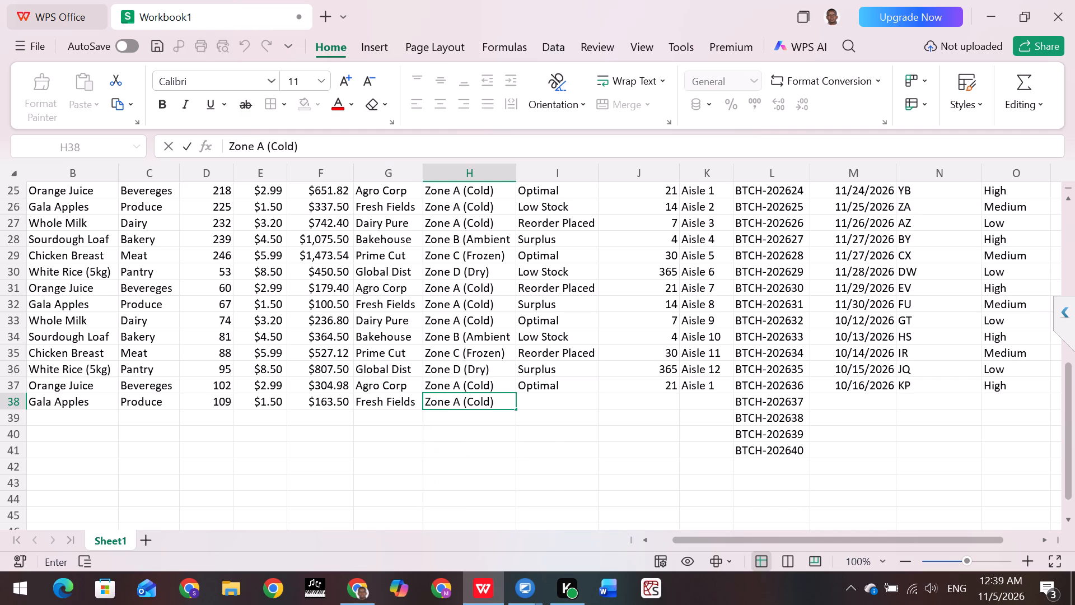
pyautogui.press('Tab')
pyautogui.write('LO')
pyautogui.press('Tab')
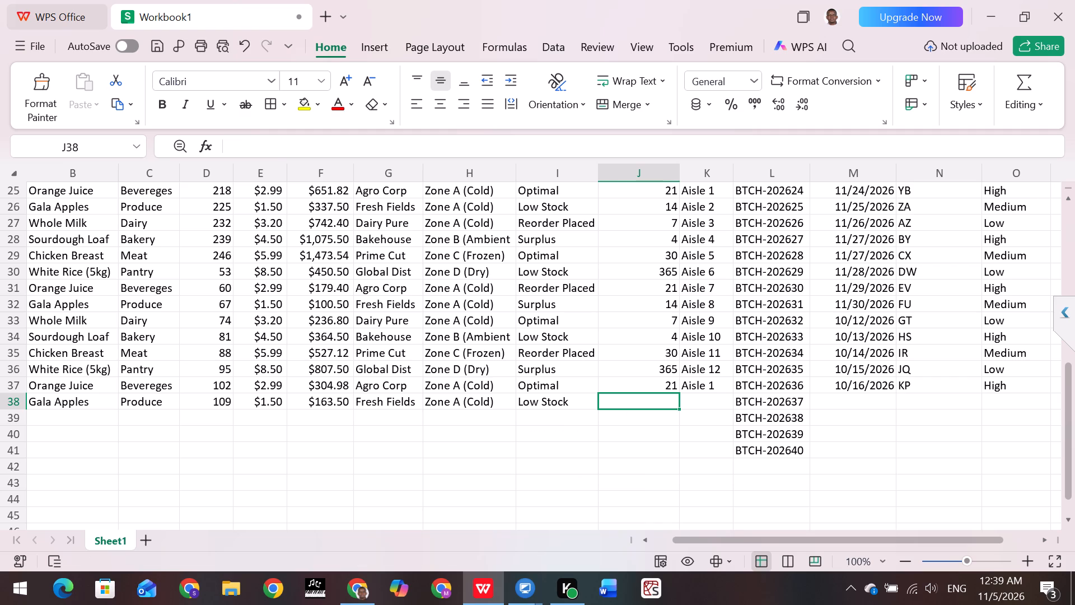
# Enter the number 14 in column J and the location Aisle 2 in column K of row 38.
pyautogui.press('1')
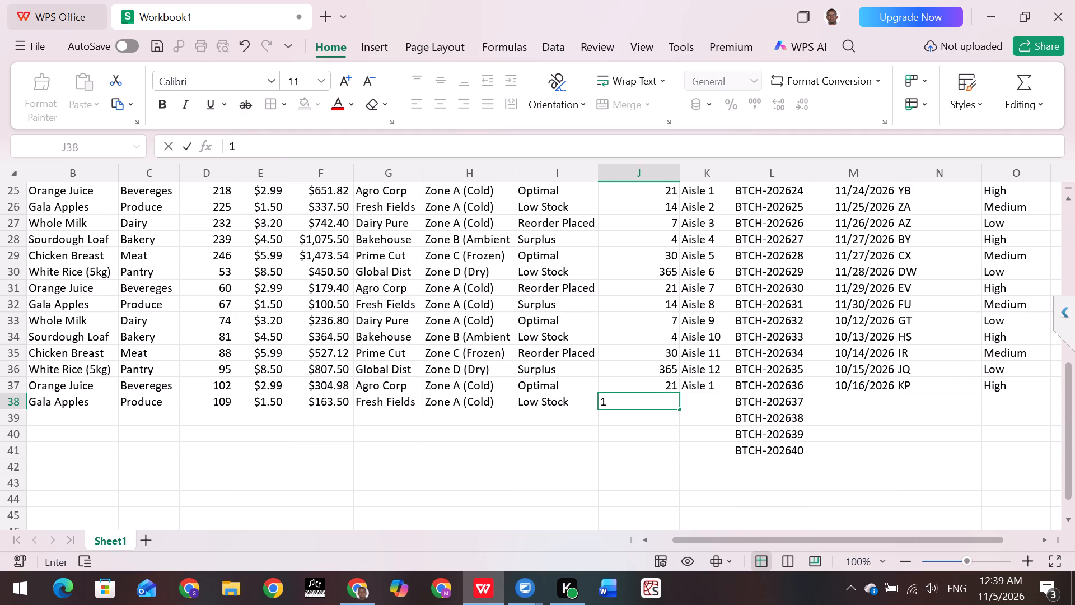
pyautogui.press('4')
pyautogui.press('Tab')
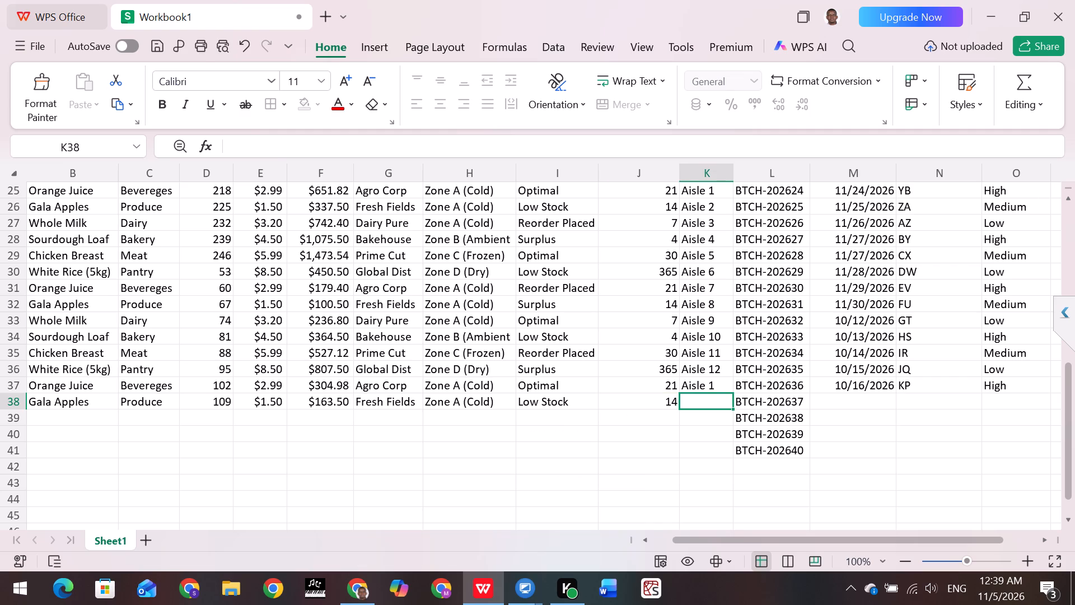
pyautogui.press('a')
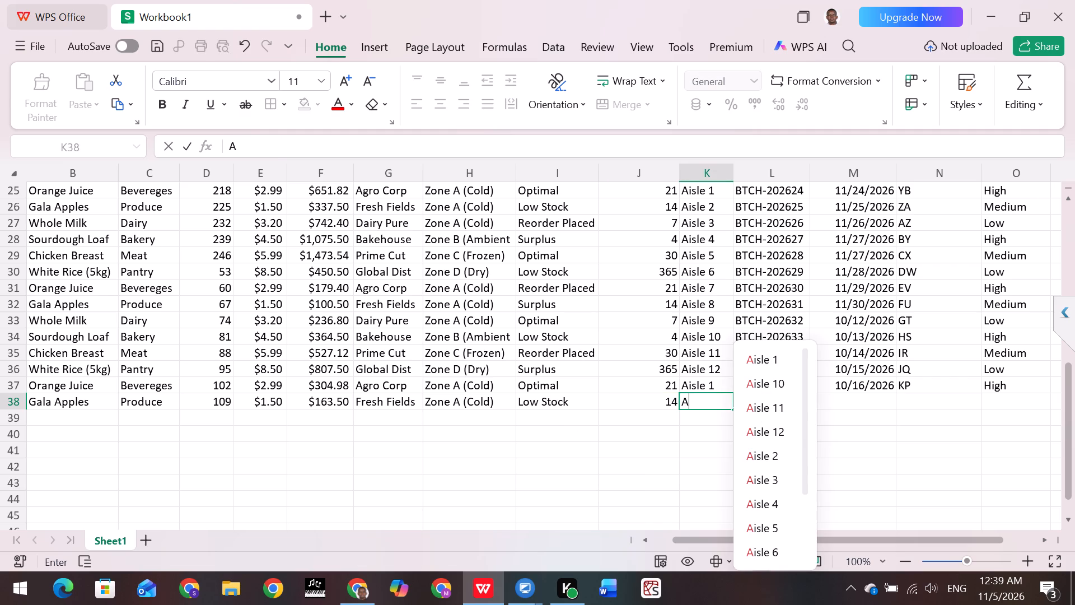
pyautogui.click(765, 458)
pyautogui.press('Tab')
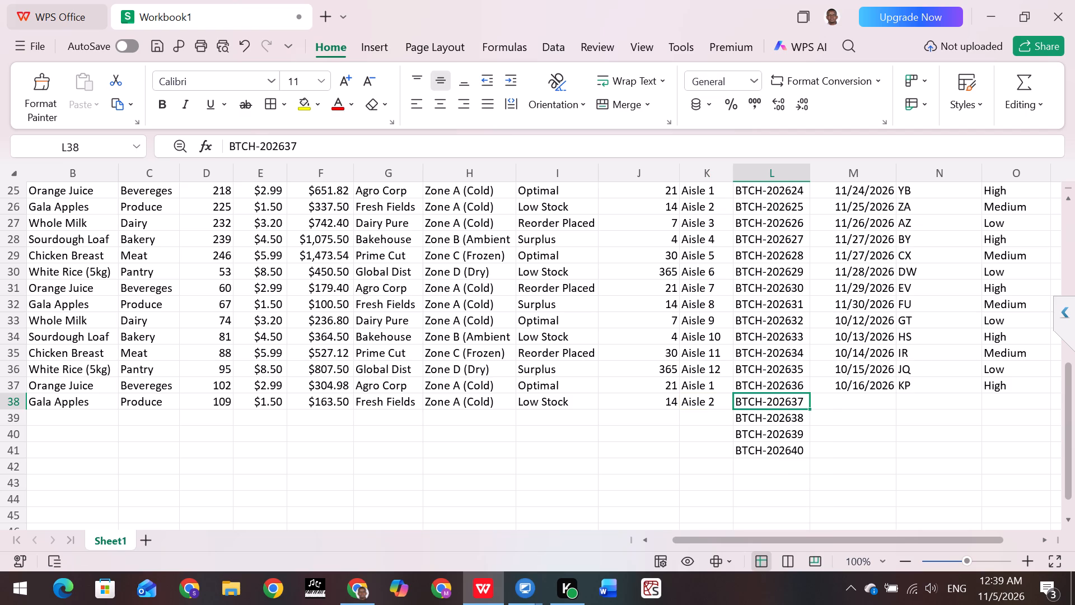
# Enter the date 2026-10-17 in column M of row 38.
pyautogui.press('Tab')
pyautogui.write('2026')
pyautogui.press('-')
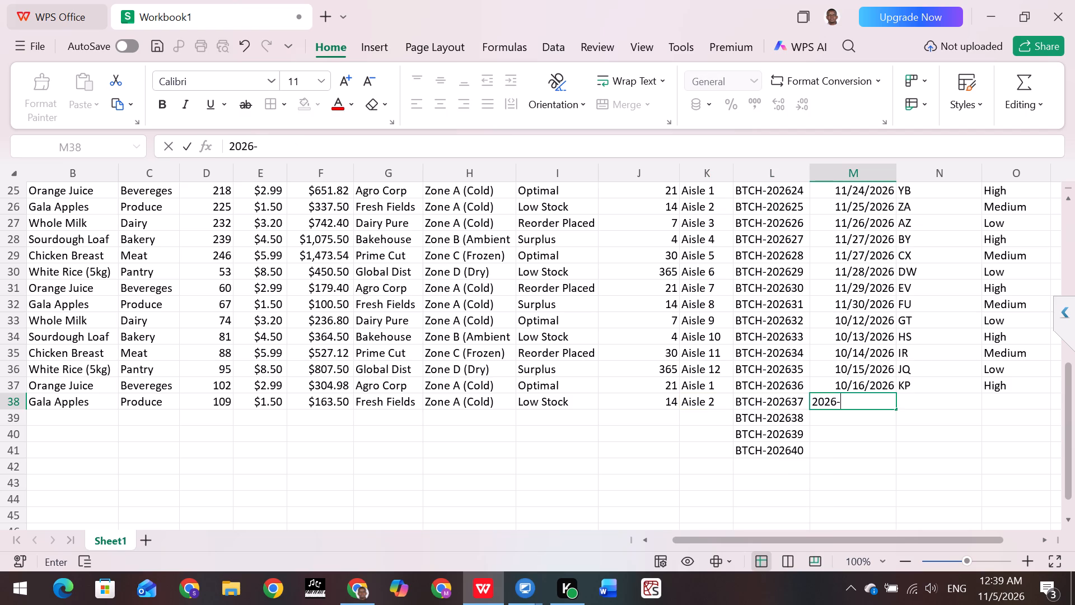
pyautogui.write('`0-')
pyautogui.write('17')
pyautogui.click(845, 405)
pyautogui.click(853, 403)
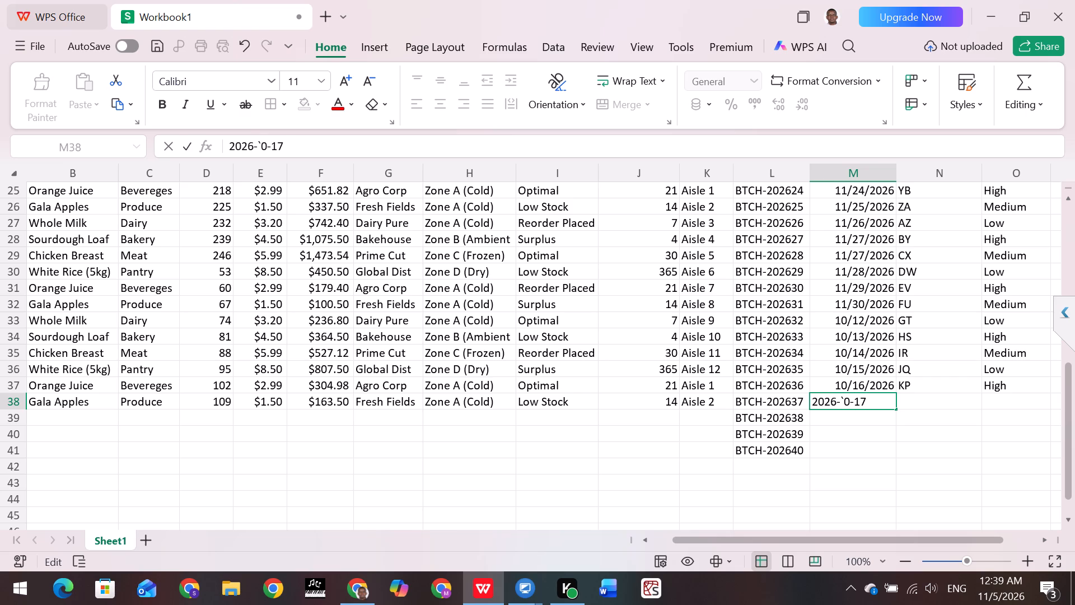
pyautogui.click(853, 404)
pyautogui.click(850, 401)
pyautogui.press('BackSpace')
pyautogui.press('BackSpace')
pyautogui.write('10')
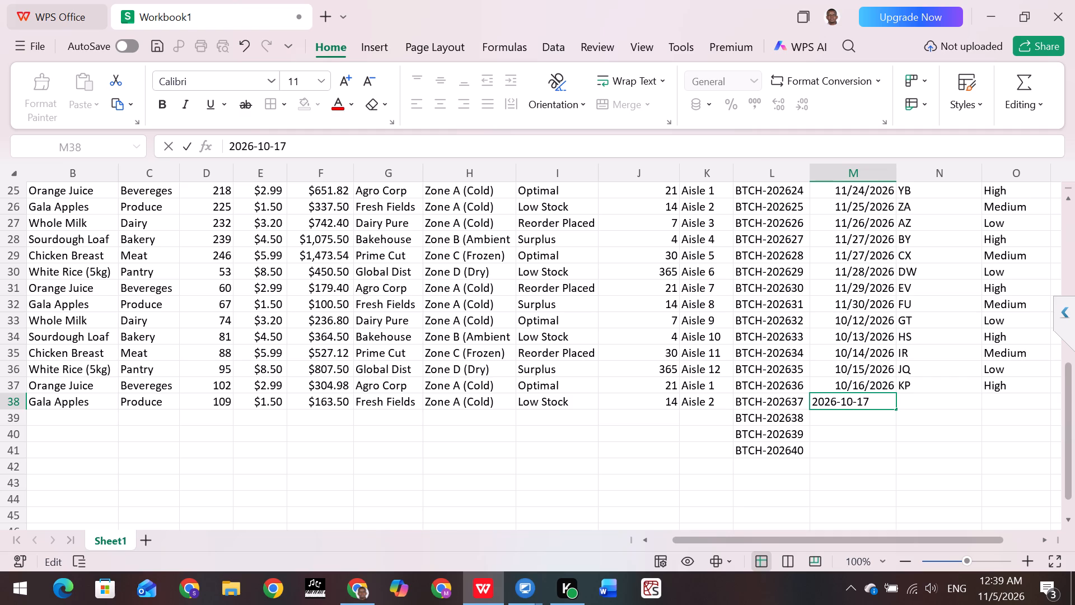
pyautogui.press('Tab')
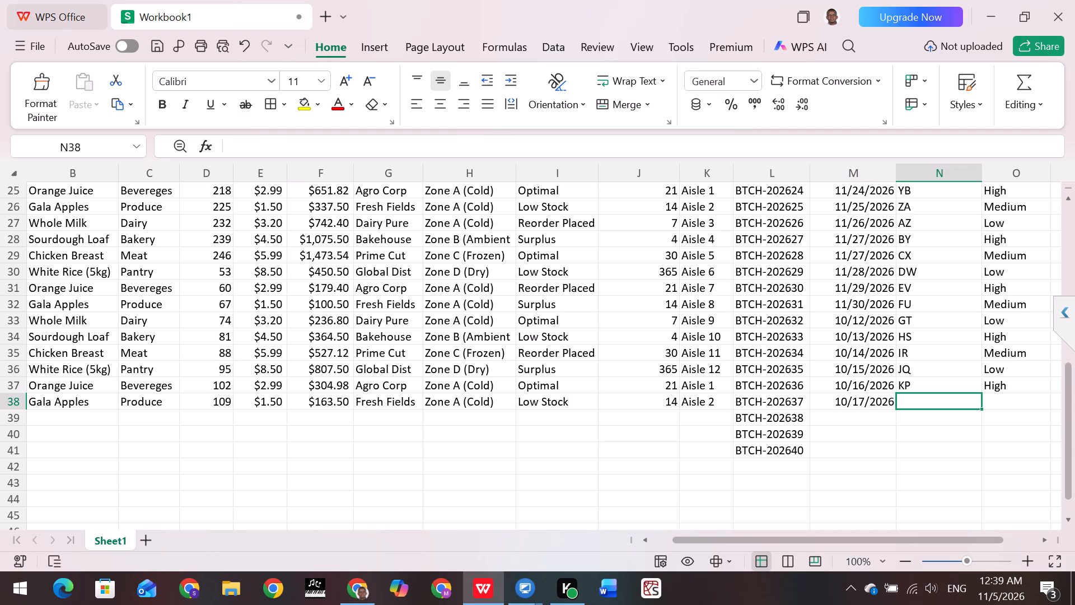
# Complete row 38 with the initials LO in column N and the level Medium in column O.
pyautogui.write('LO')
pyautogui.press('Tab')
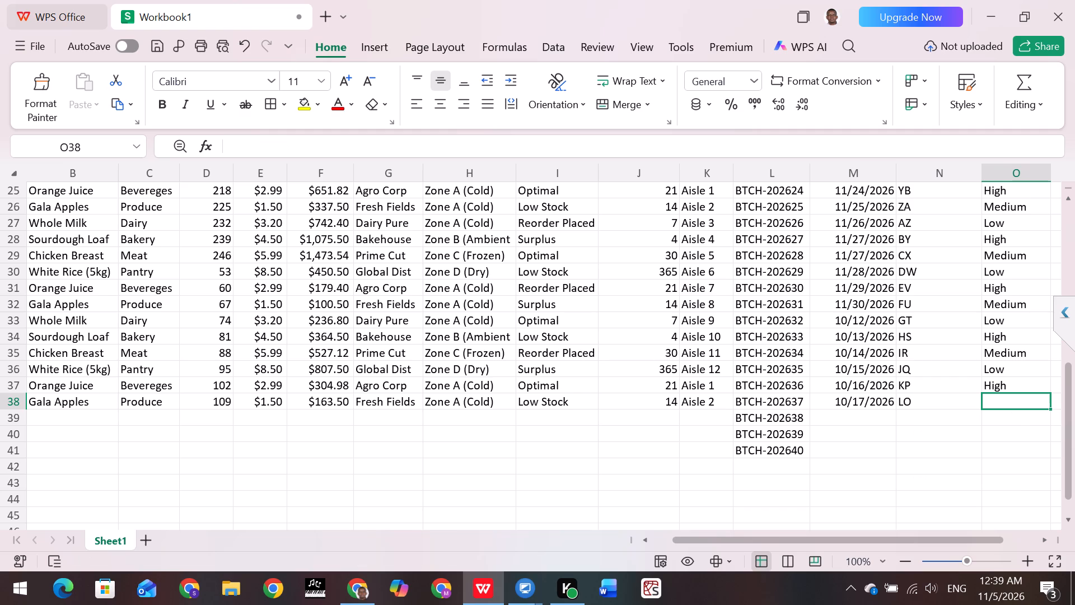
pyautogui.press('m')
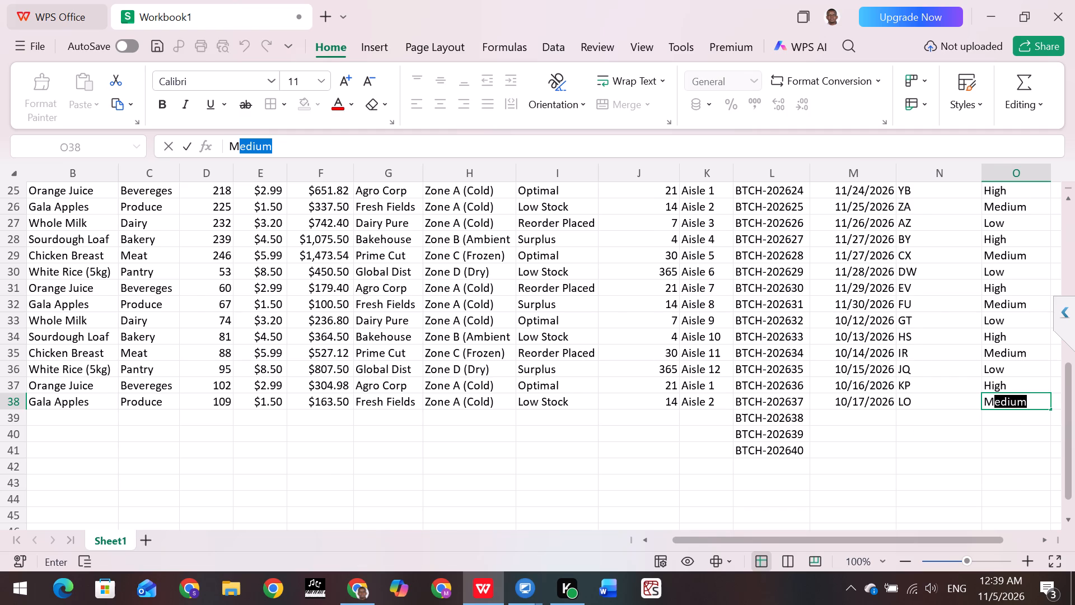
pyautogui.press('Tab')
pyautogui.press('Return')
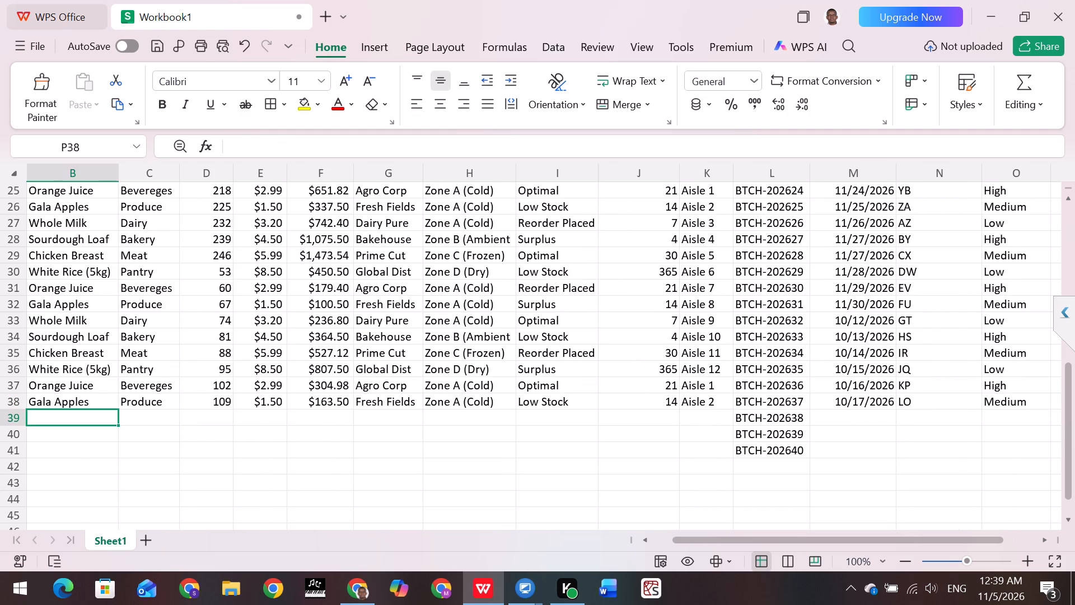
# Fill columns B to D of row 39 with the product Whole Milk, the category Dairy and the number 116.
pyautogui.write('WH')
pyautogui.press('o')
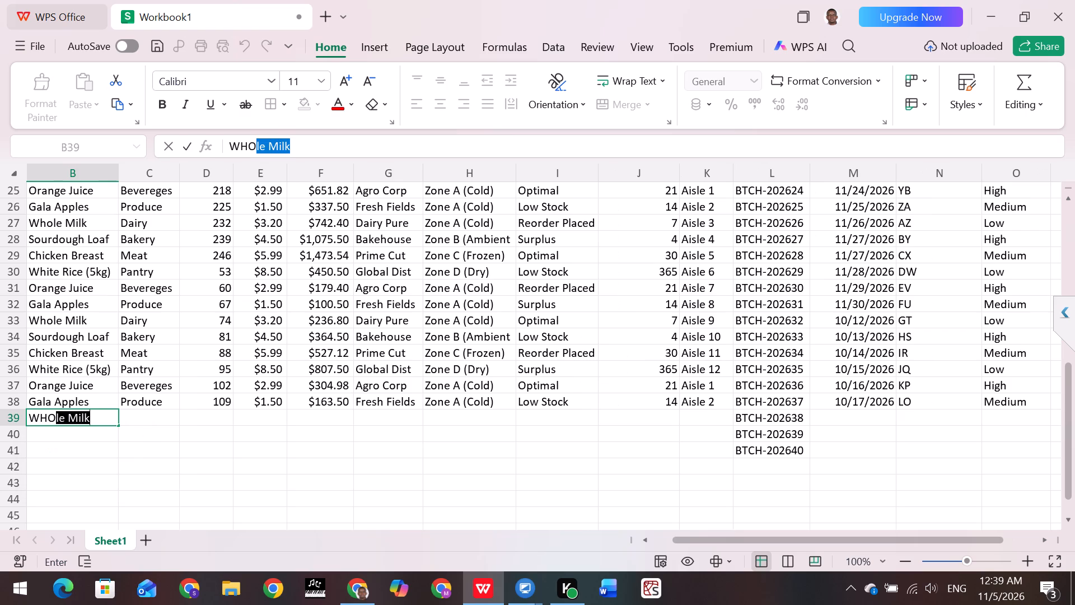
pyautogui.press('Tab')
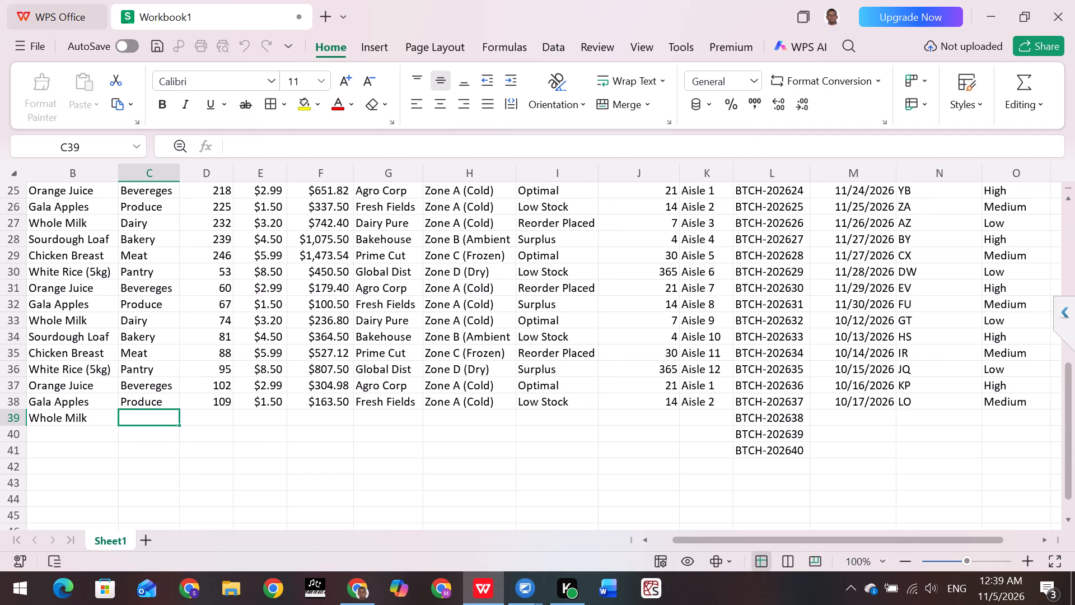
pyautogui.write('DA')
pyautogui.press('Tab')
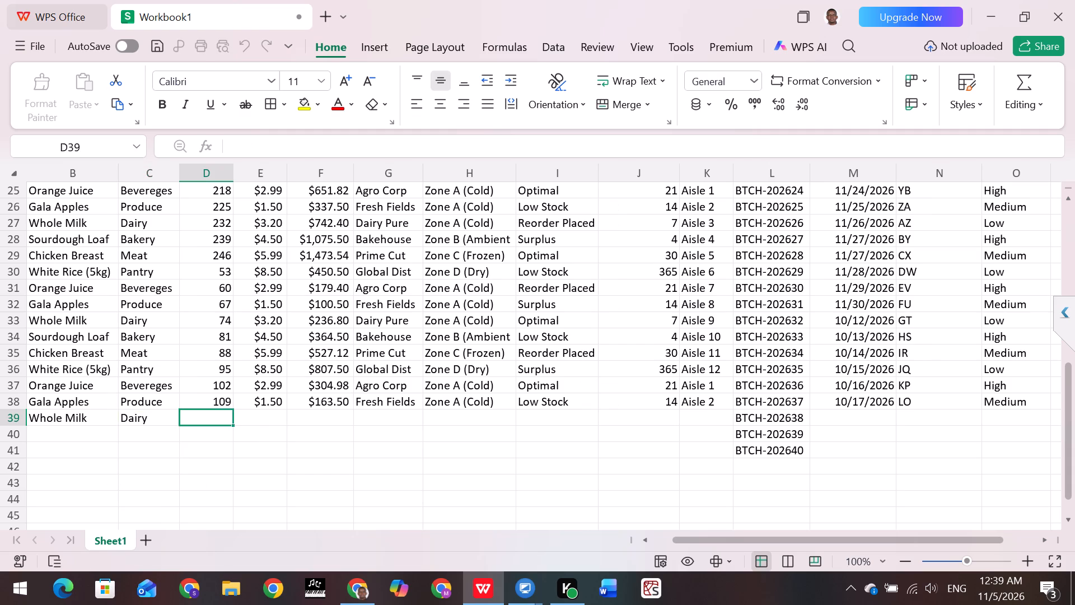
pyautogui.write('116')
pyautogui.press('Tab')
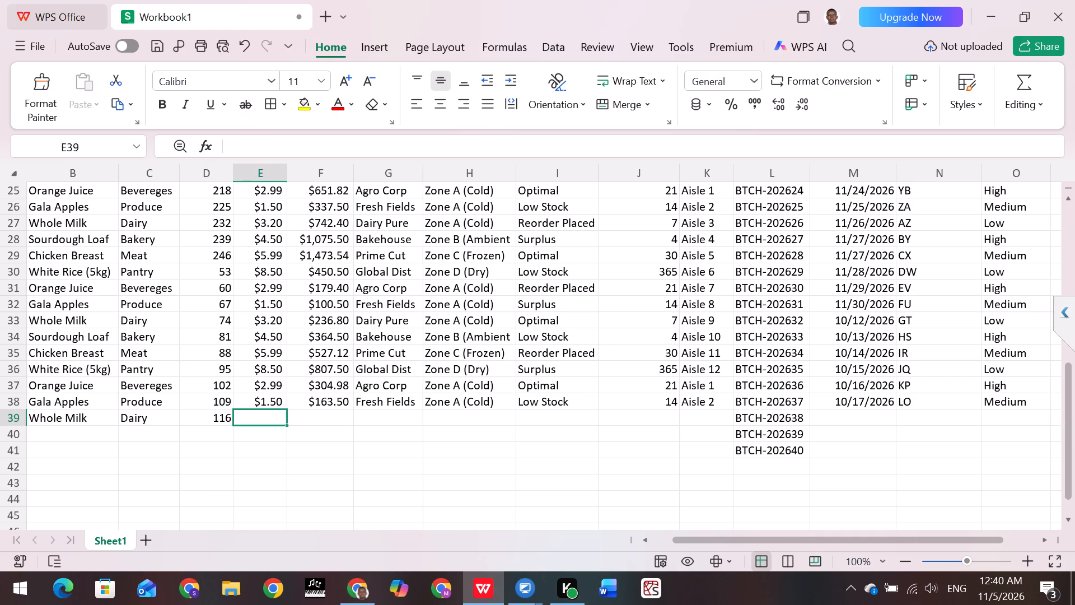
# Enter the price $3.20 in column E and the amount $371.20 in column F of row 39.
pyautogui.press('4')
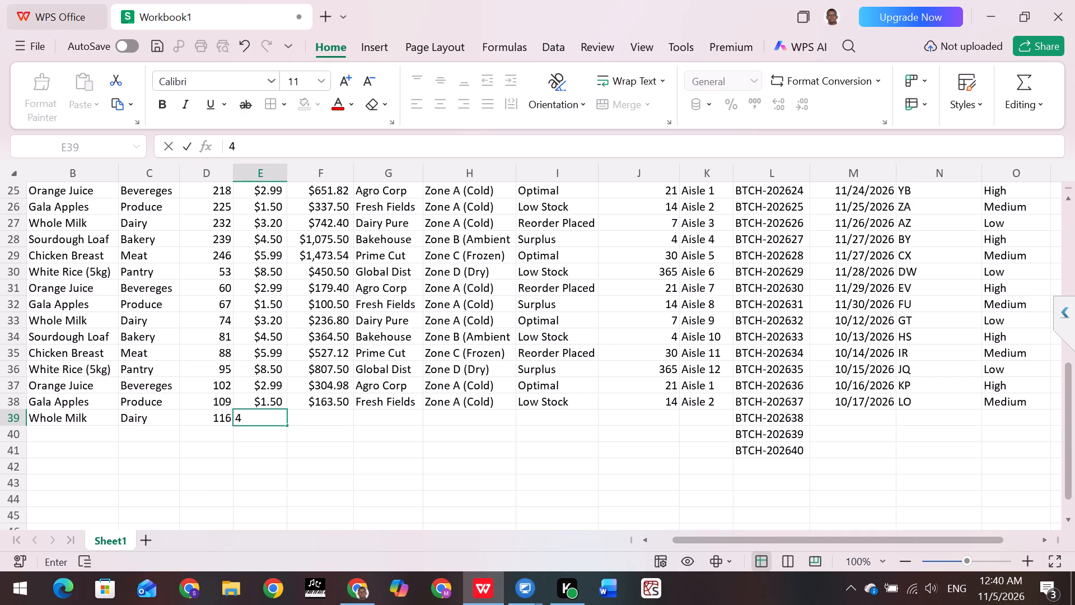
pyautogui.press('BackSpace')
pyautogui.hotkey('shift', '$')
pyautogui.write('3.20')
pyautogui.press('Tab')
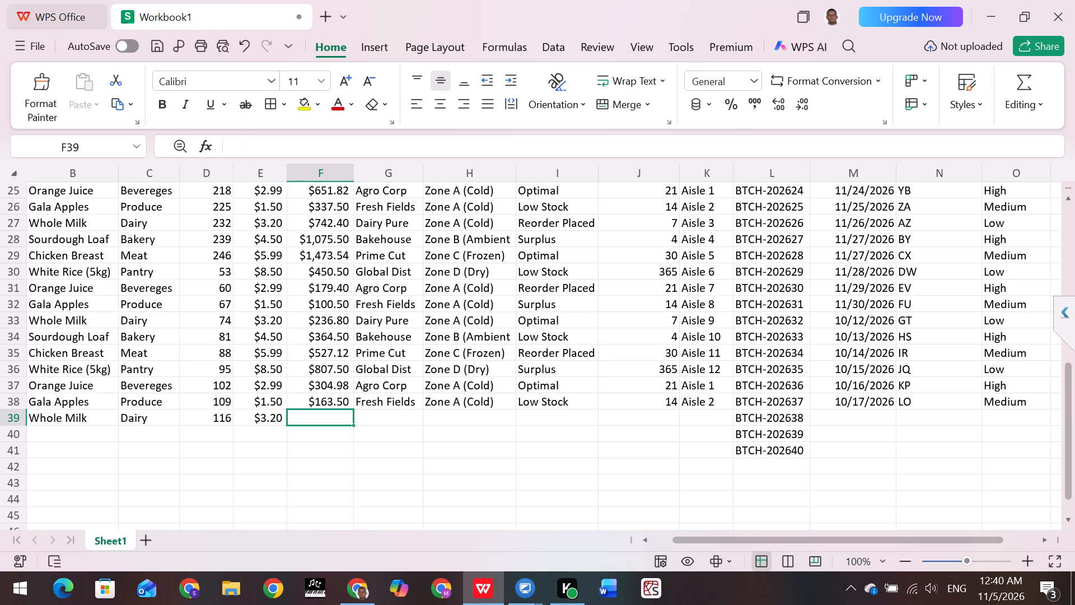
pyautogui.write('$371')
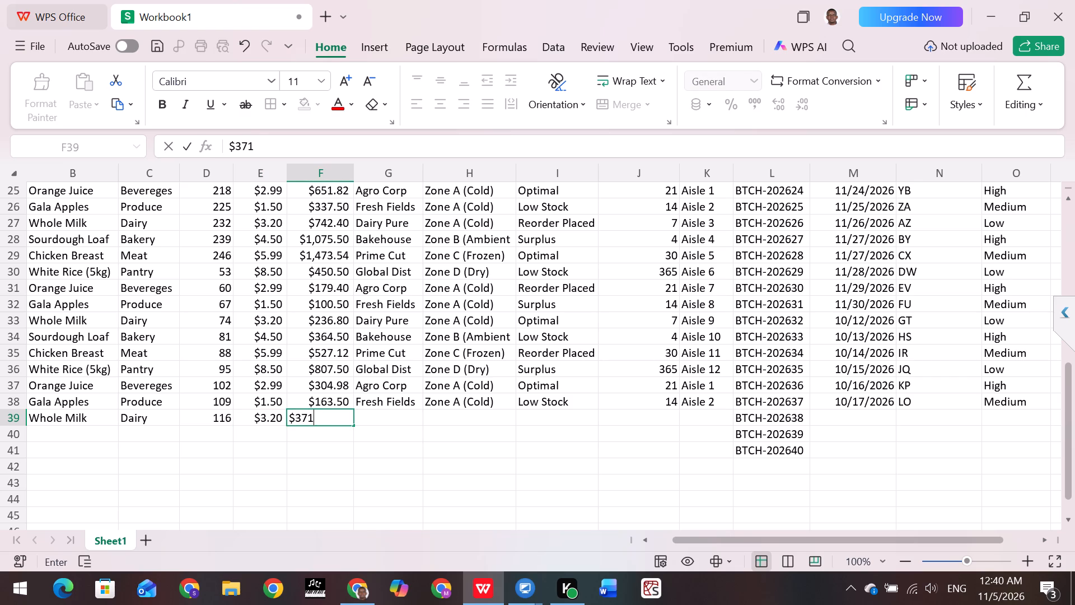
pyautogui.press('.')
pyautogui.write('20')
pyautogui.press('Tab')
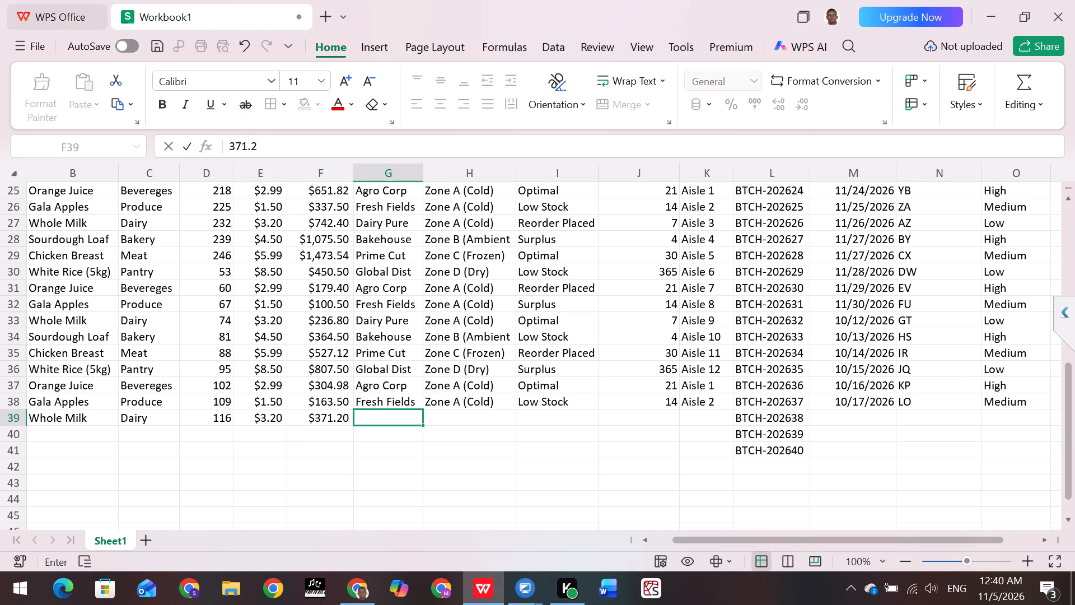
# Fill columns G to I of row 39 with the supplier Dairy Pure, the storage zone Zone A (Cold) and the status Reorder Placed.
pyautogui.press('d')
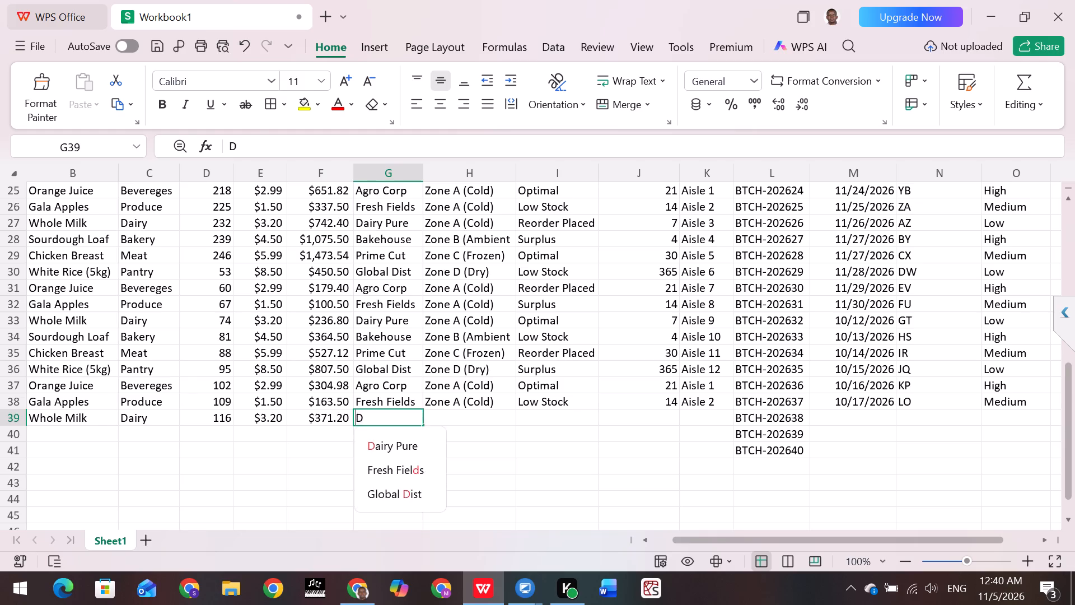
pyautogui.press('a')
pyautogui.press('Tab')
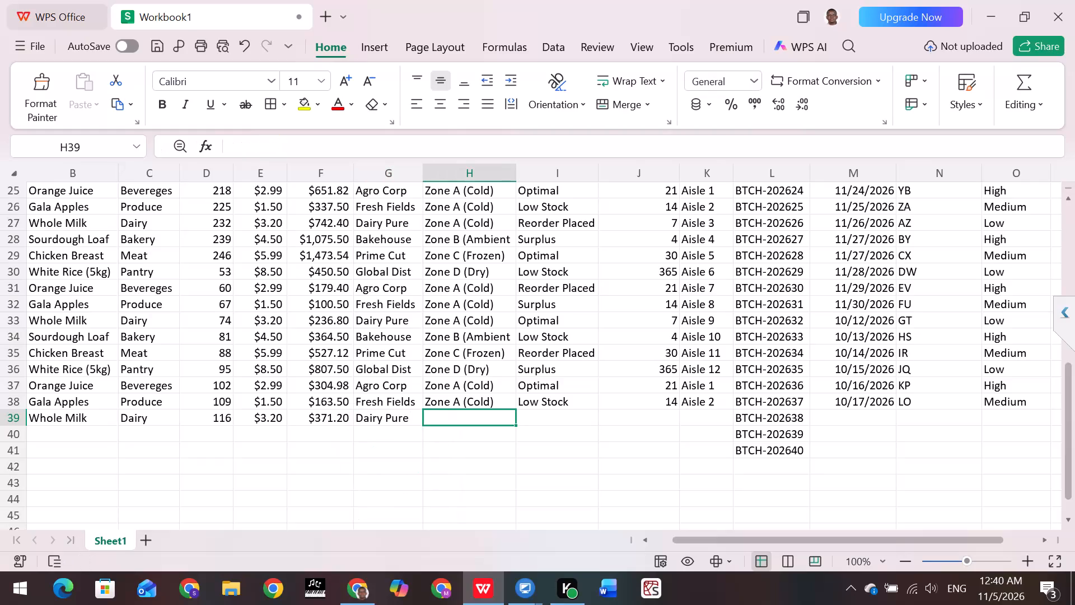
pyautogui.write('ZO')
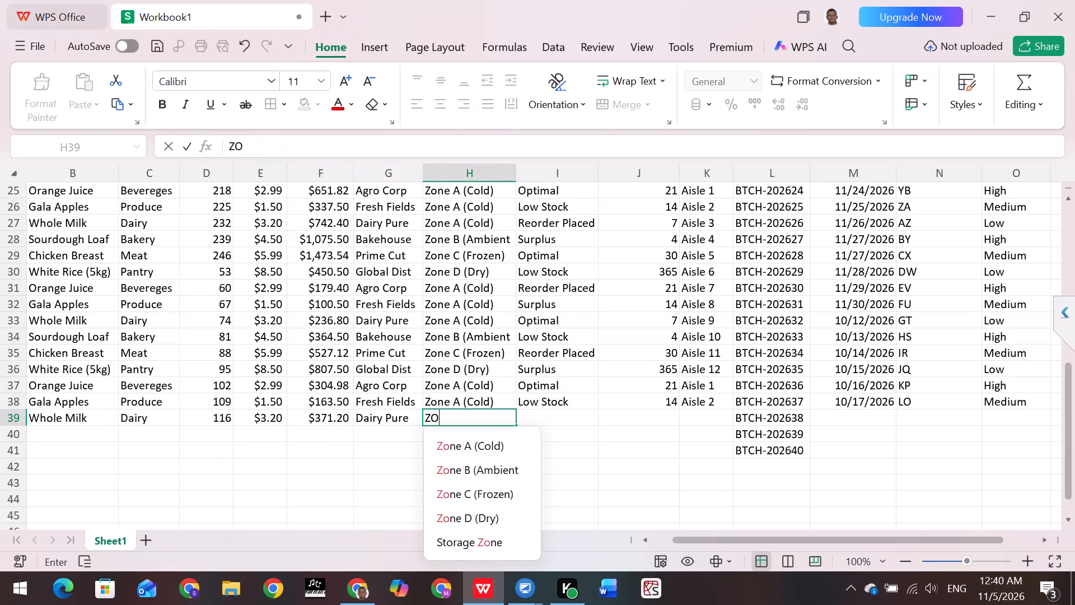
pyautogui.click(464, 443)
pyautogui.press('Tab')
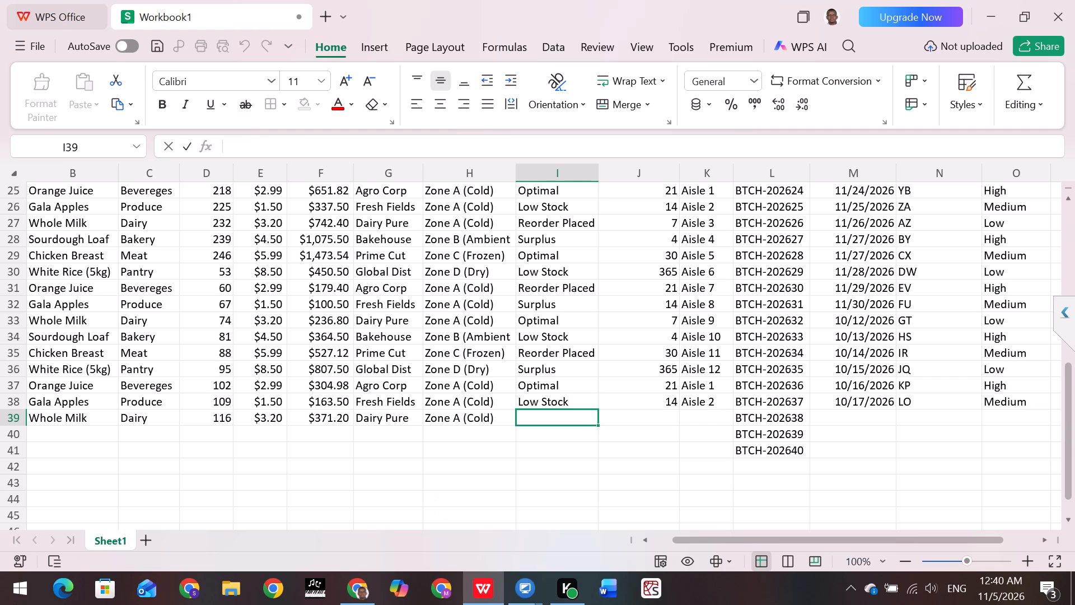
pyautogui.write('RE')
pyautogui.press('o')
pyautogui.press('Tab')
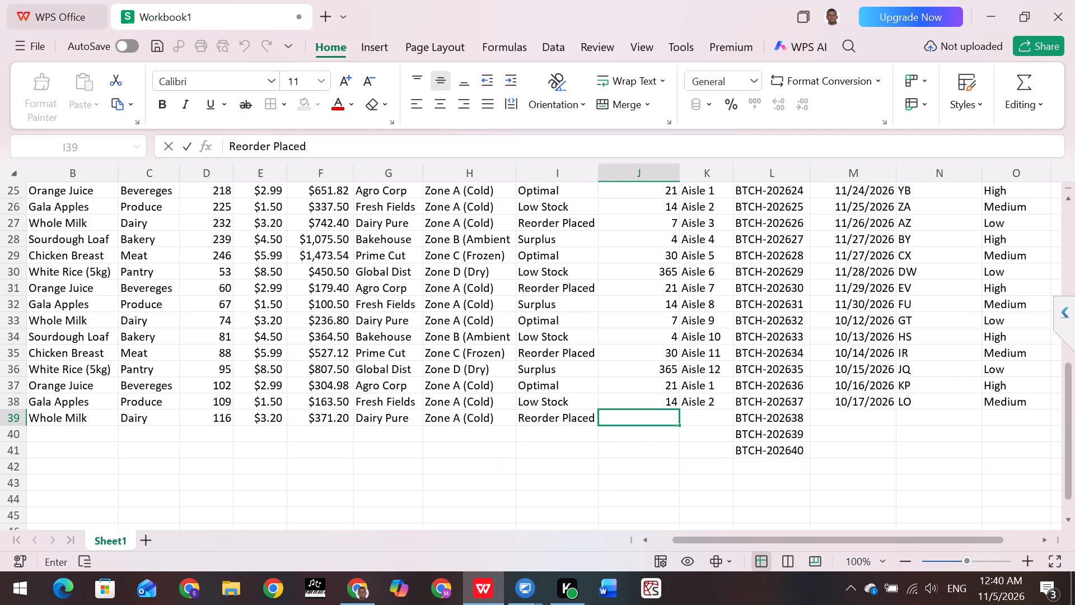
# Enter the number 7 in column J and the location Aisle 3 in column K of row 39.
pyautogui.press('7')
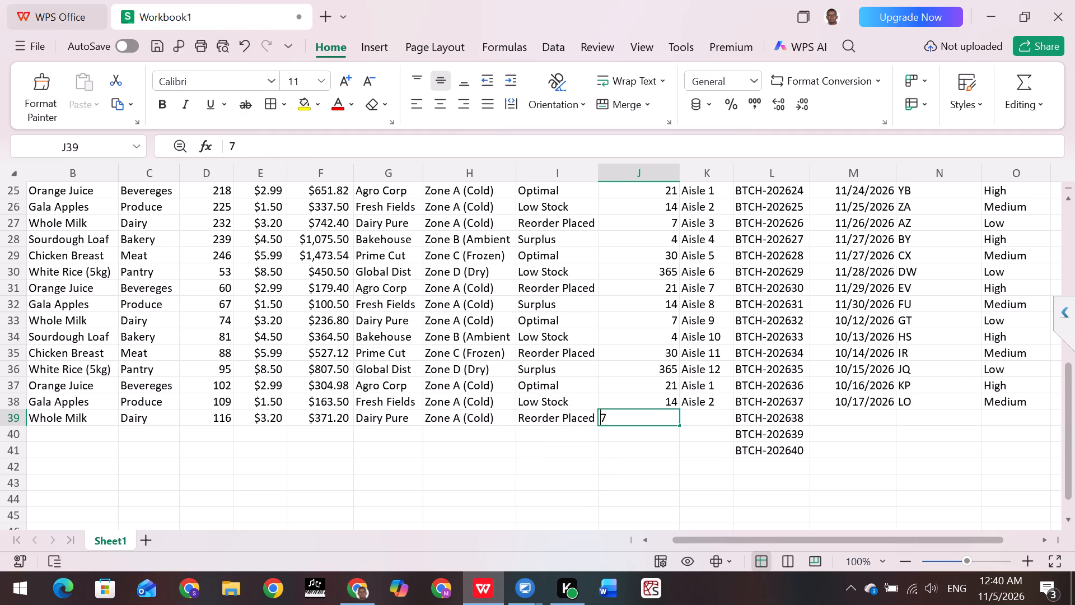
pyautogui.press('Tab')
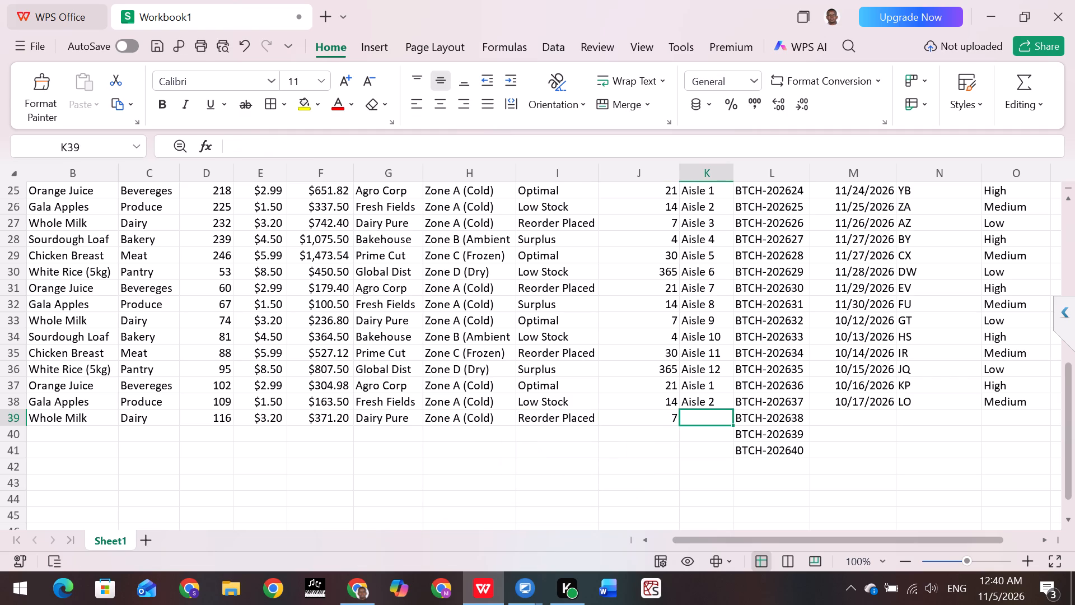
pyautogui.press('a')
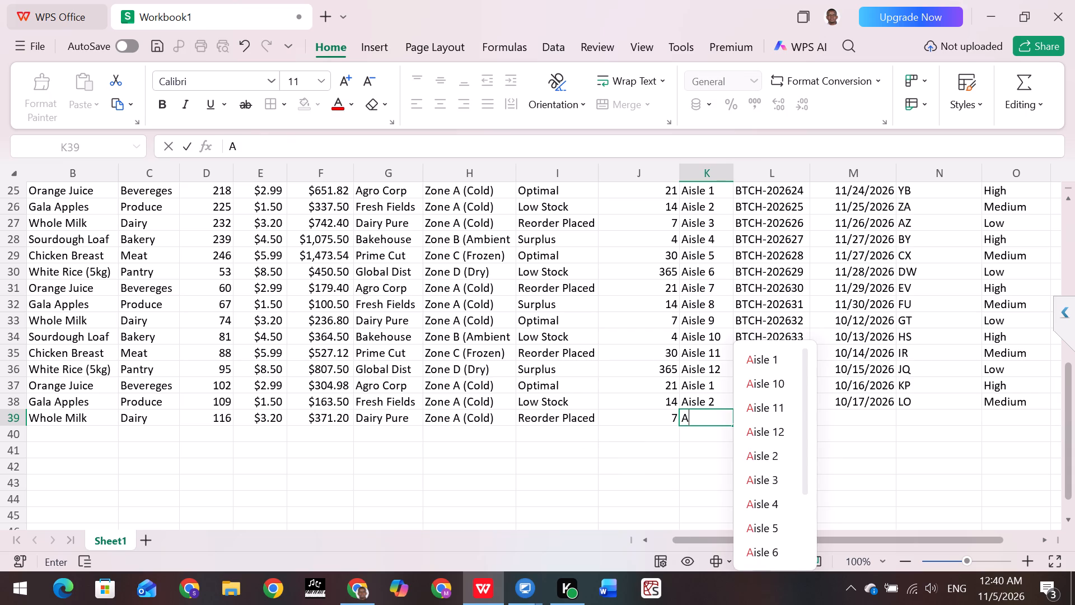
pyautogui.click(761, 479)
pyautogui.press('Tab')
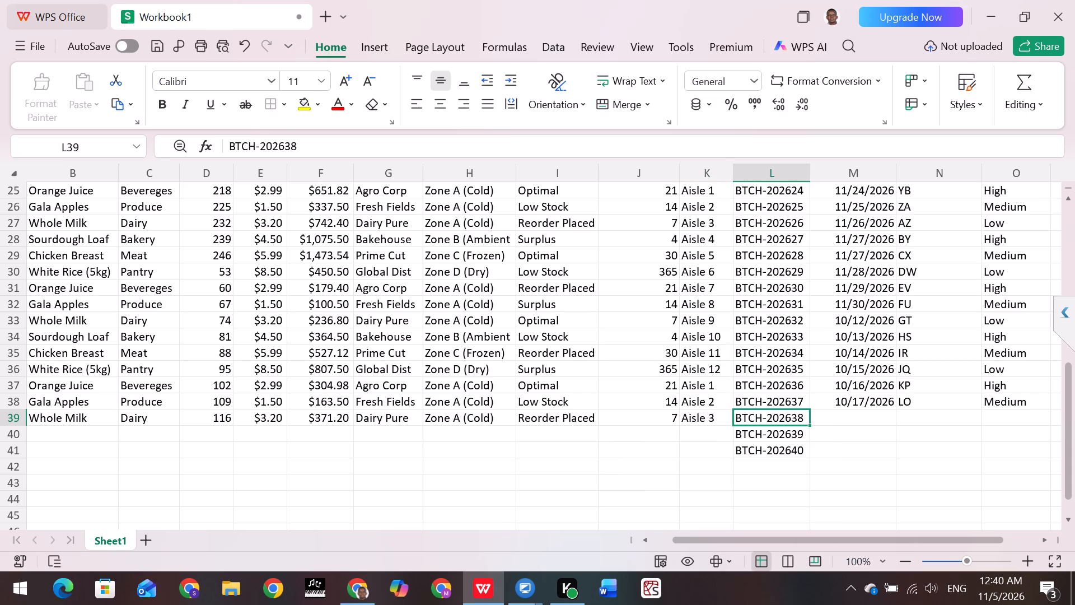
# Enter the date 2026-10-18 in column M and the initials MN in column N of row 39.
pyautogui.press('Tab')
pyautogui.write('2026')
pyautogui.write('-10-')
pyautogui.write('18')
pyautogui.press('Tab')
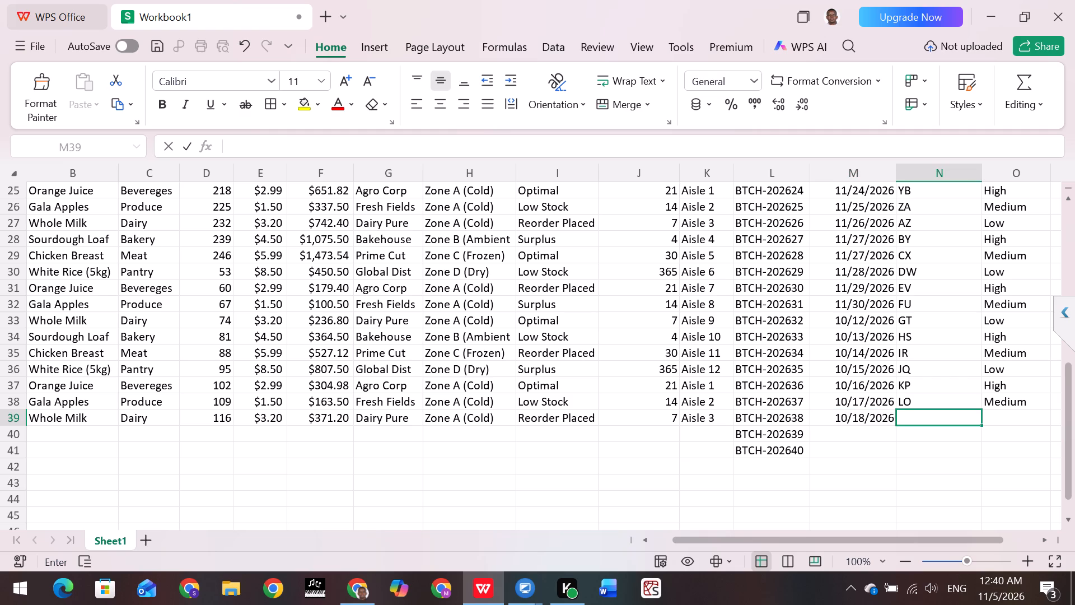
pyautogui.write('MN')
pyautogui.press('Tab')
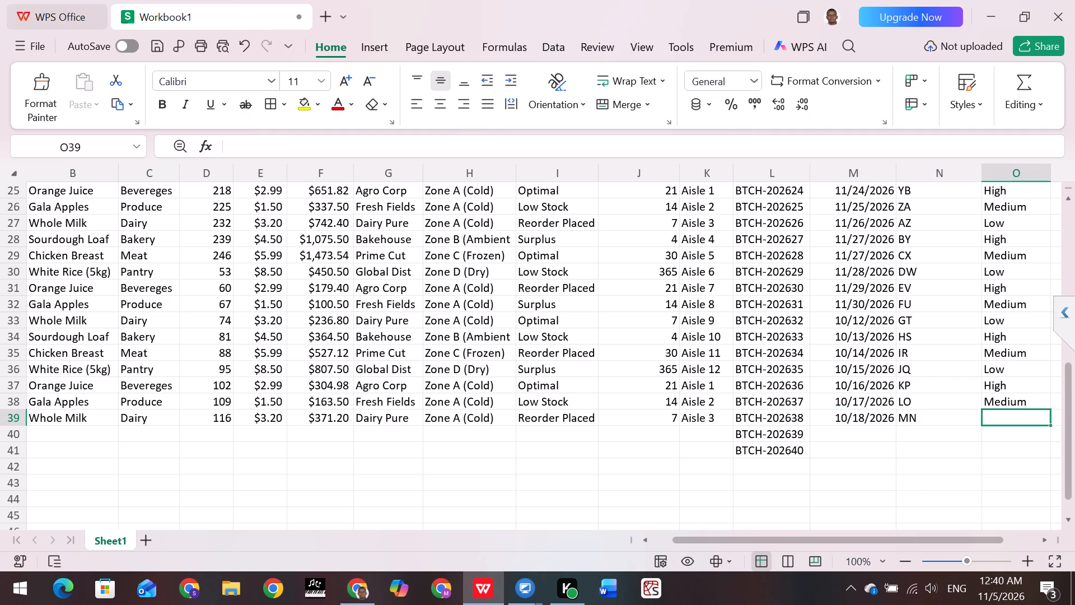
# Enter the priority Low in column O of row 39.
pyautogui.press('l')
pyautogui.press('Tab')
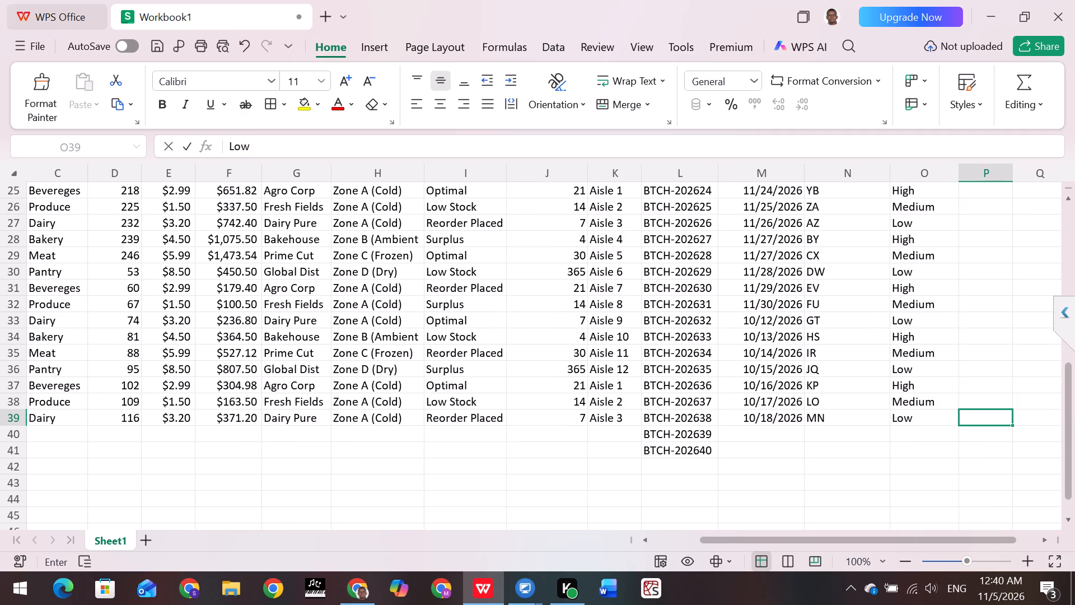
pyautogui.press('Return')
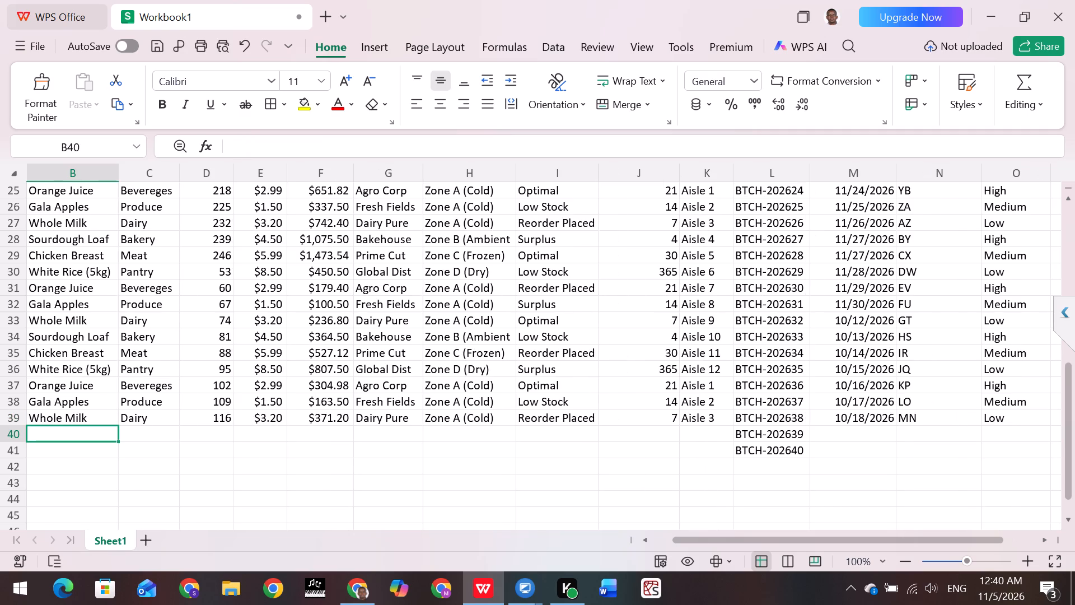
# Fill columns B to D of row 40 with the product Sourdough Loaf, the category Bakery and the quantity 123.
pyautogui.write('SO')
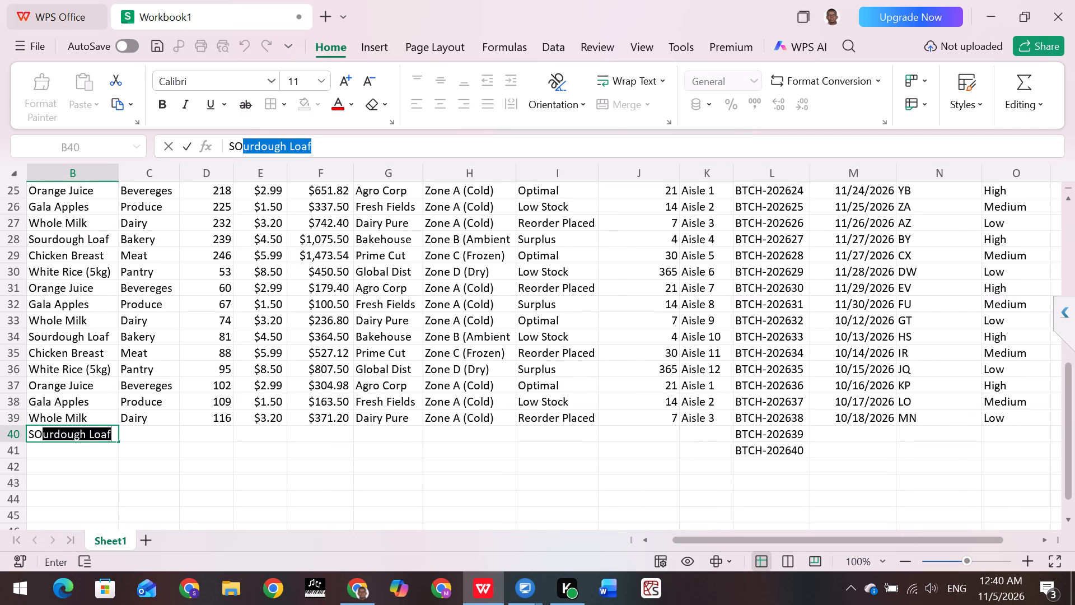
pyautogui.press('Tab')
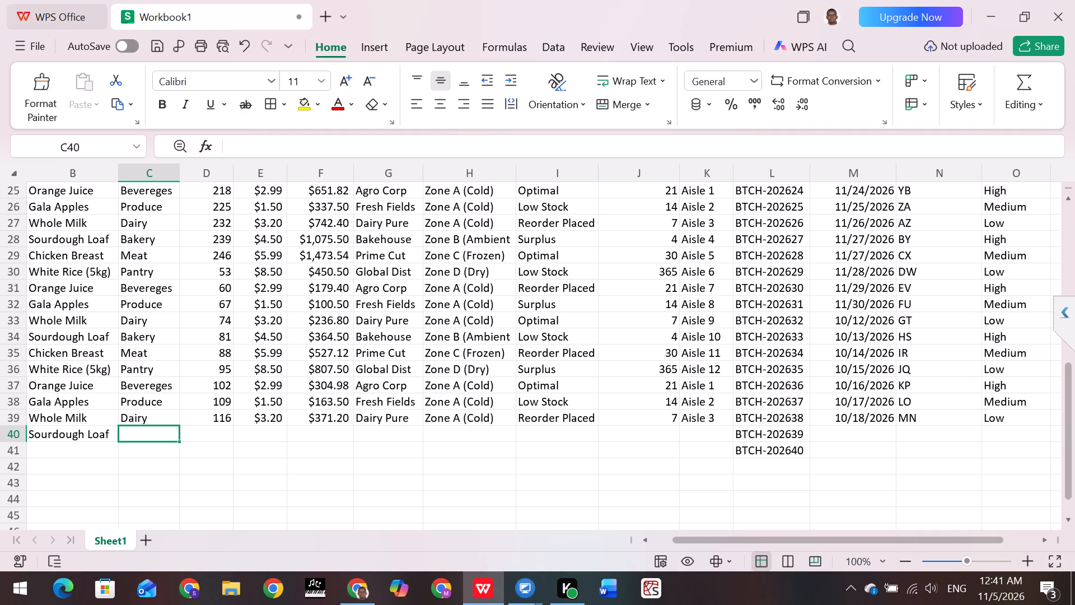
pyautogui.write('BA')
pyautogui.press('Tab')
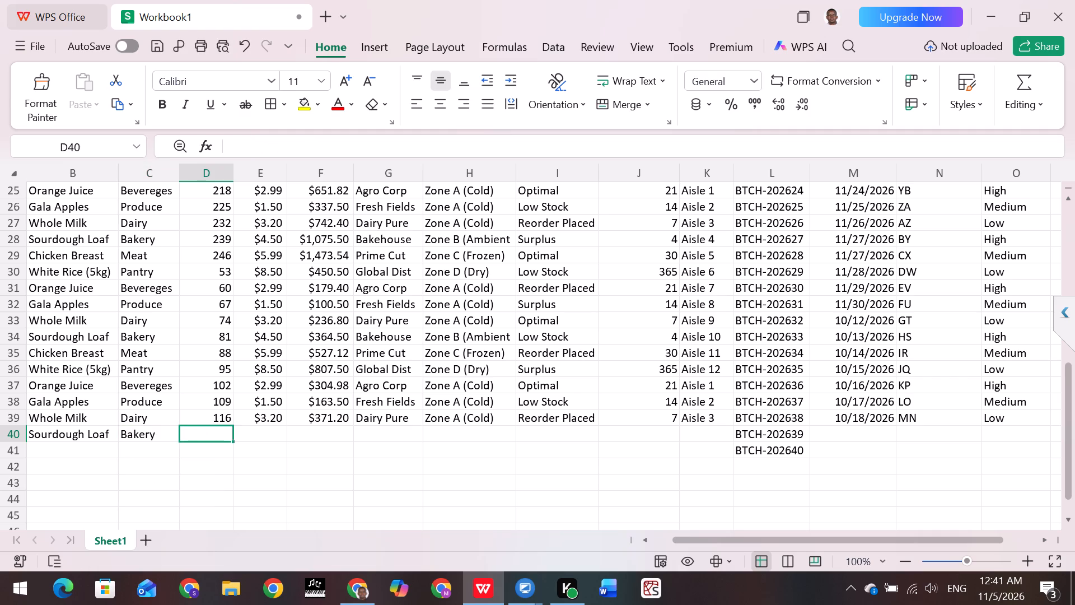
pyautogui.write('123')
pyautogui.press('Tab')
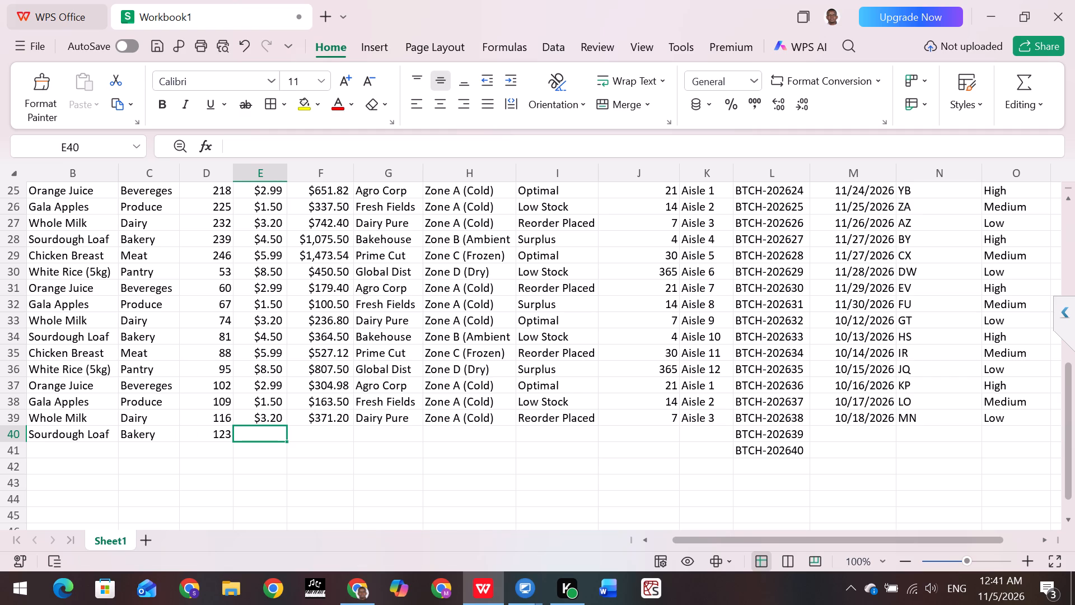
# Enter the price $4.50 in column E and the amount $553.50 in column F of row 40.
pyautogui.hotkey('shift', '$')
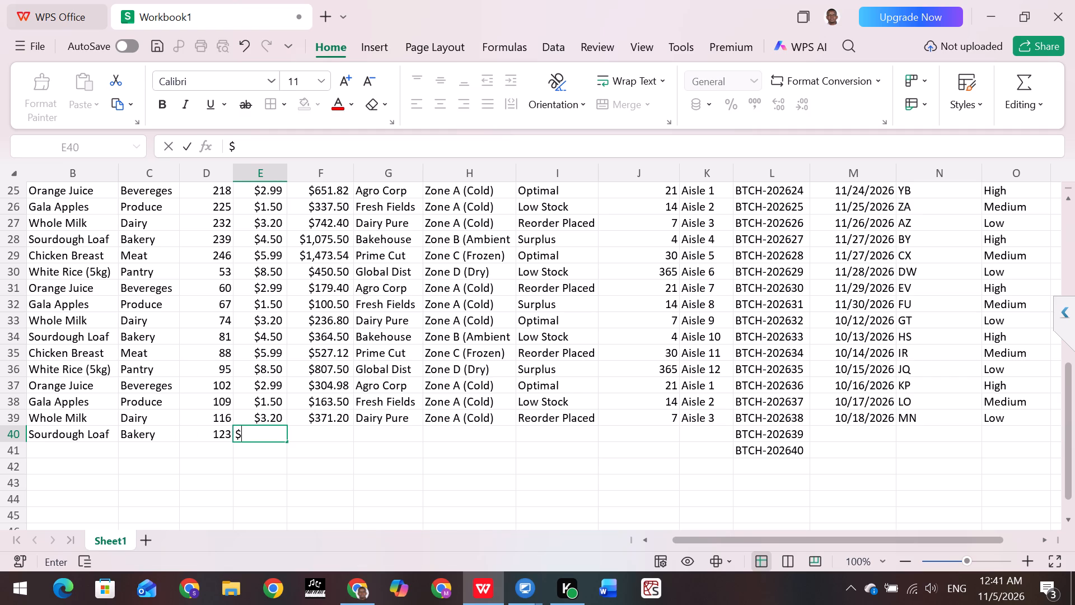
pyautogui.write('4.50')
pyautogui.press('Tab')
pyautogui.hotkey('shift', '$')
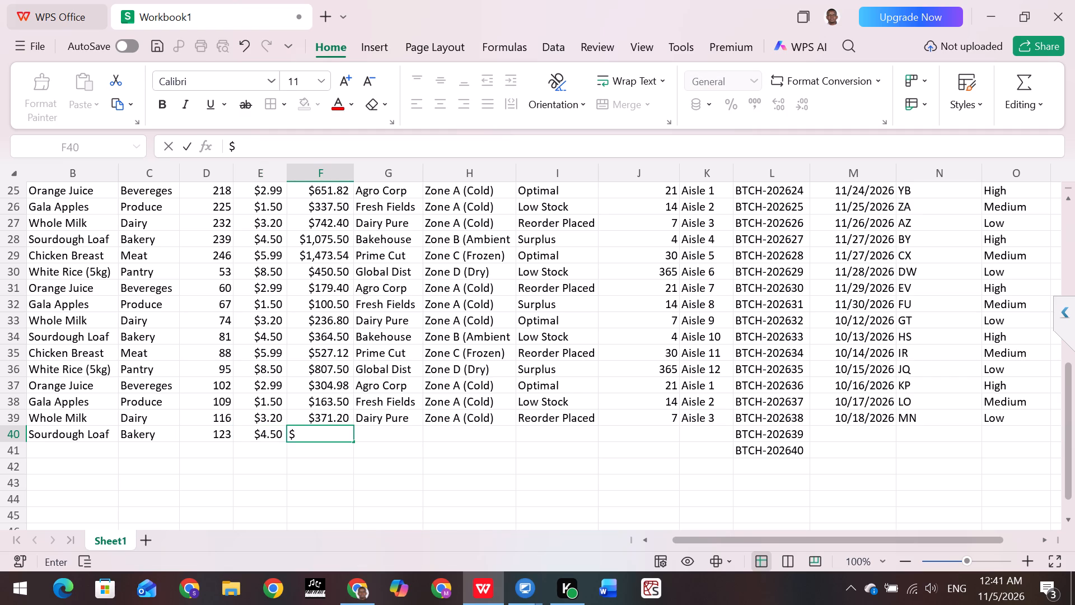
pyautogui.write('553')
pyautogui.write('.5')
pyautogui.press('0')
pyautogui.press('Tab')
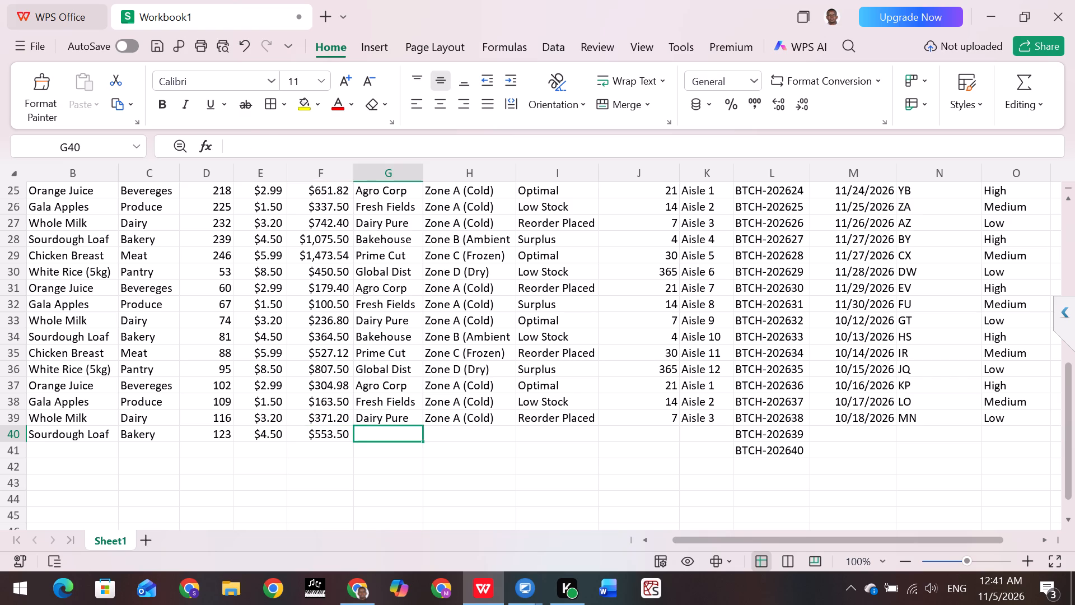
# Fill columns G to I of row 40 with the supplier Bakehouse, the storage zone Zone B (Ambient and the status Surplus.
pyautogui.press('b')
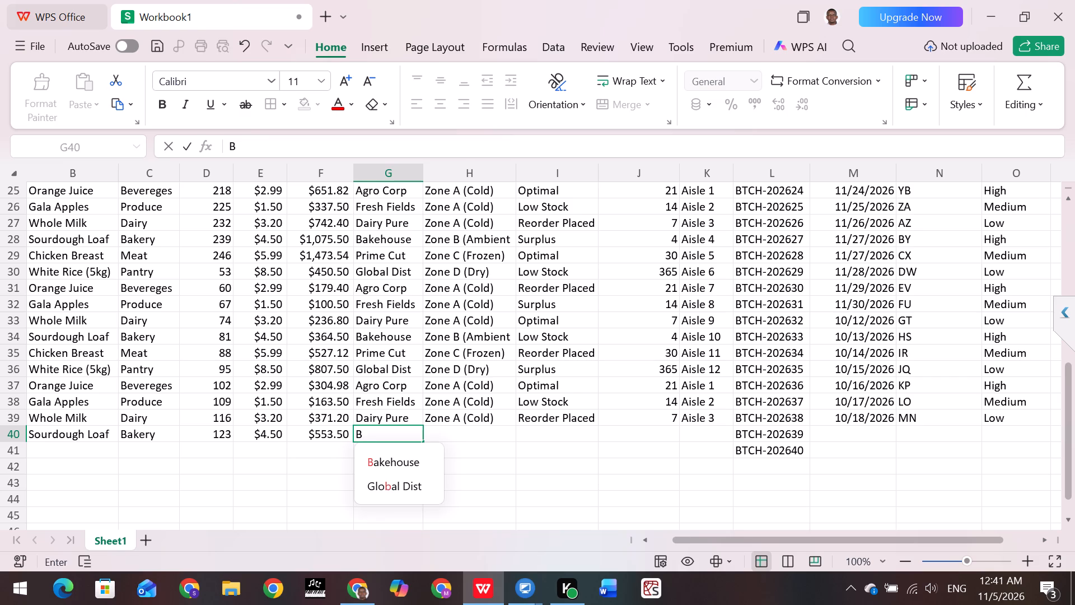
pyautogui.press('a')
pyautogui.press('k')
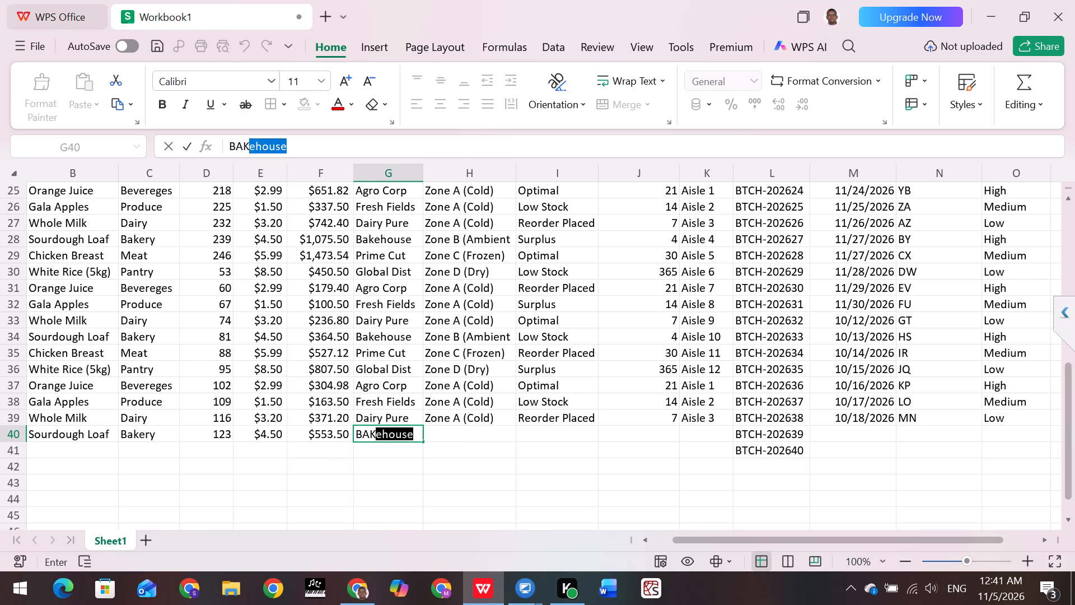
pyautogui.press('Tab')
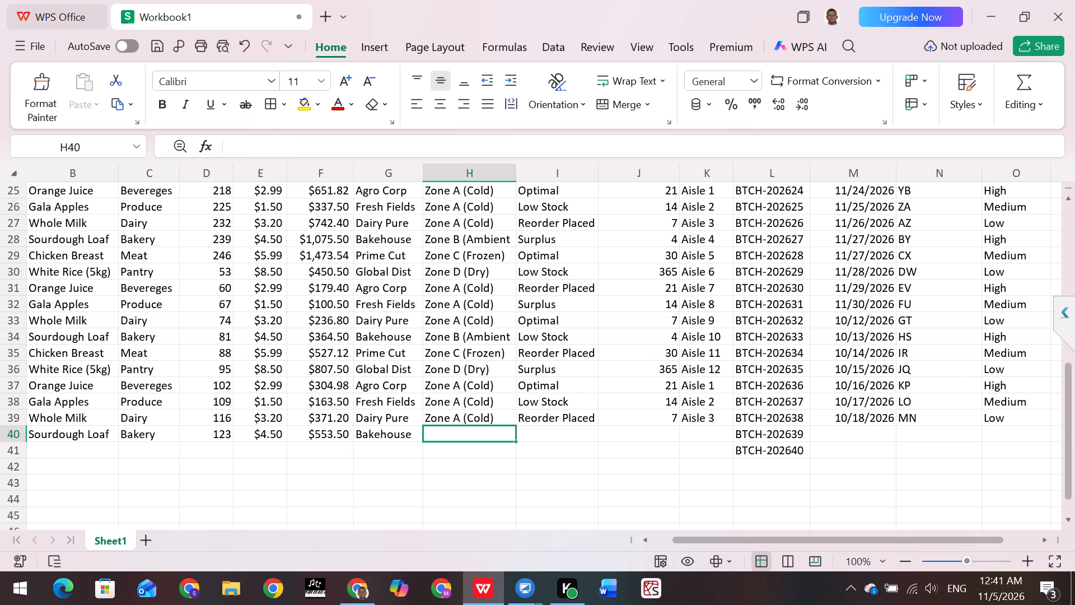
pyautogui.write('ZO')
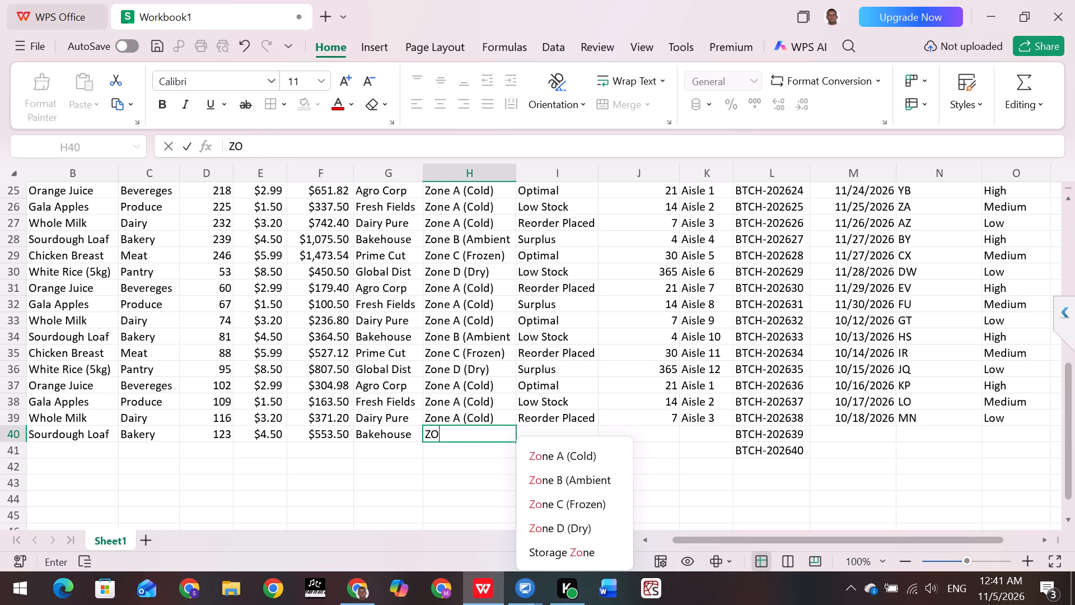
pyautogui.click(586, 481)
pyautogui.press('Tab')
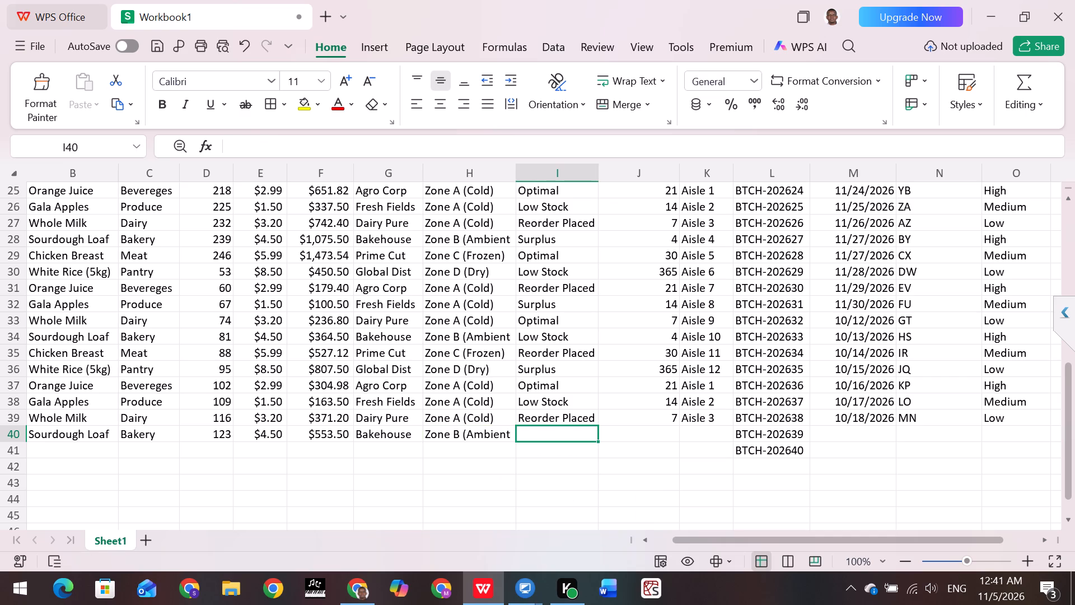
pyautogui.write('SU')
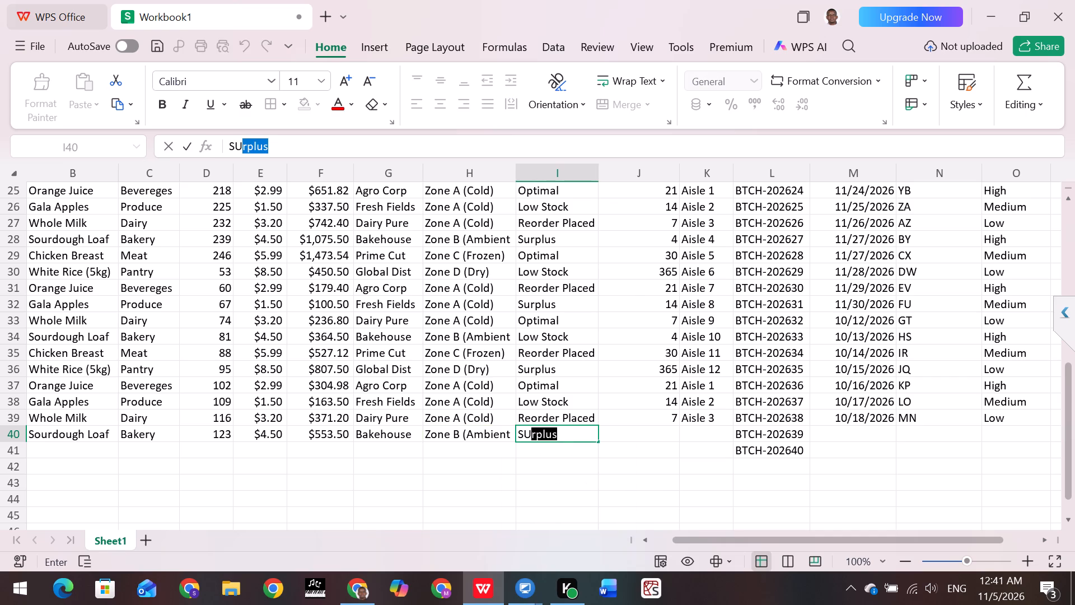
pyautogui.press('Tab')
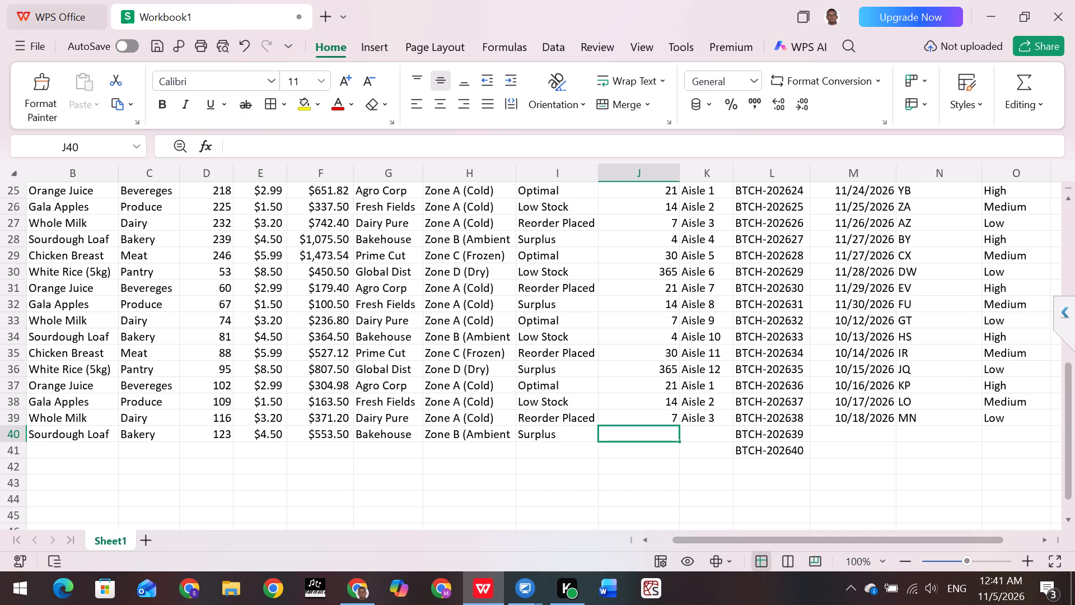
# Enter the number 4 in column J and the location Aisle 4 in column K of row 40.
pyautogui.press('4')
pyautogui.press('Tab')
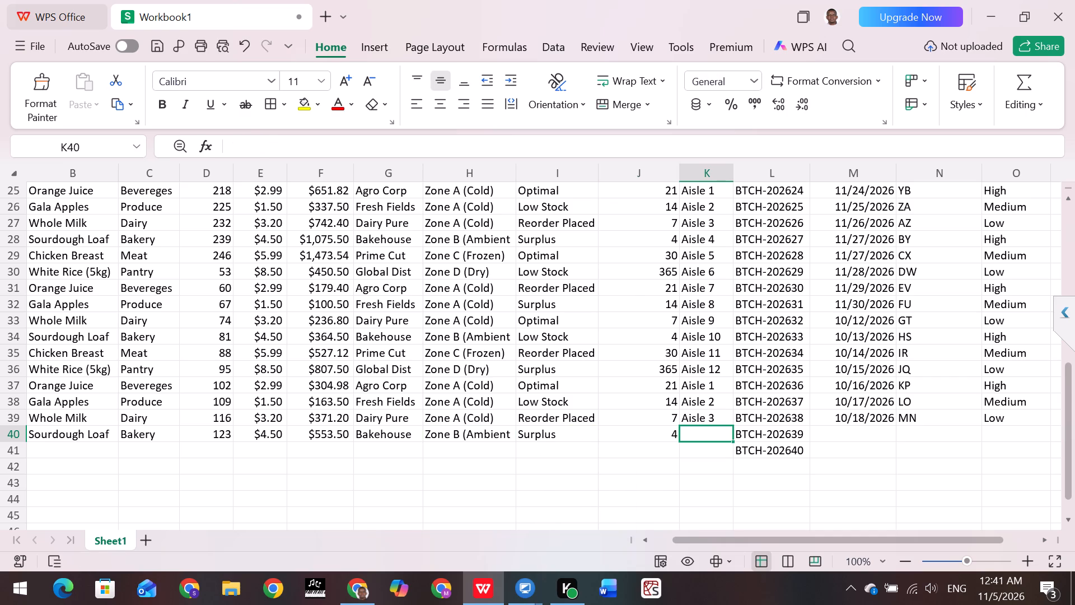
pyautogui.press('a')
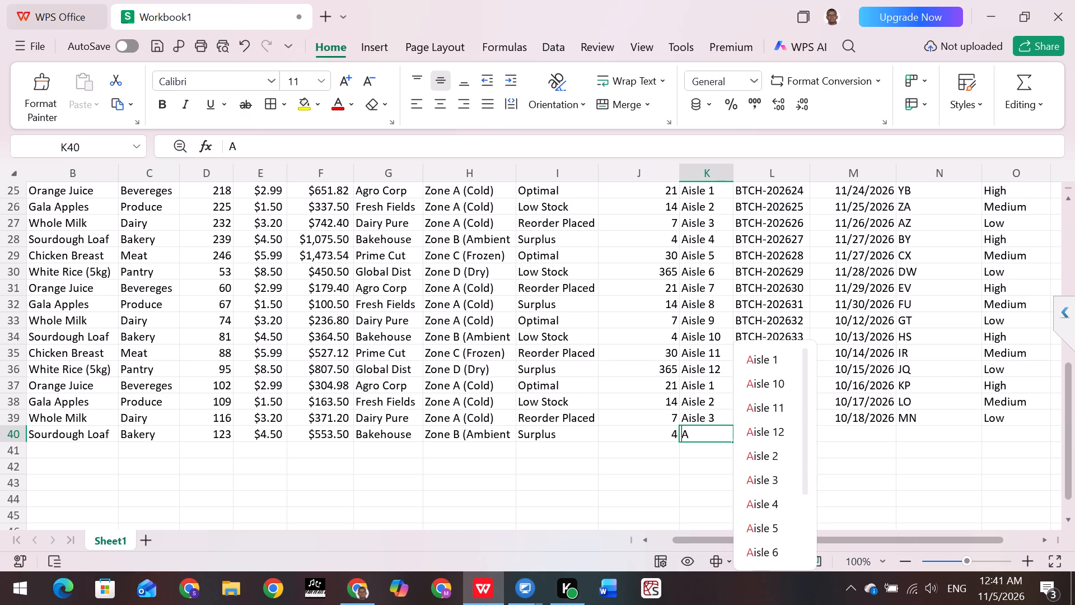
pyautogui.click(772, 505)
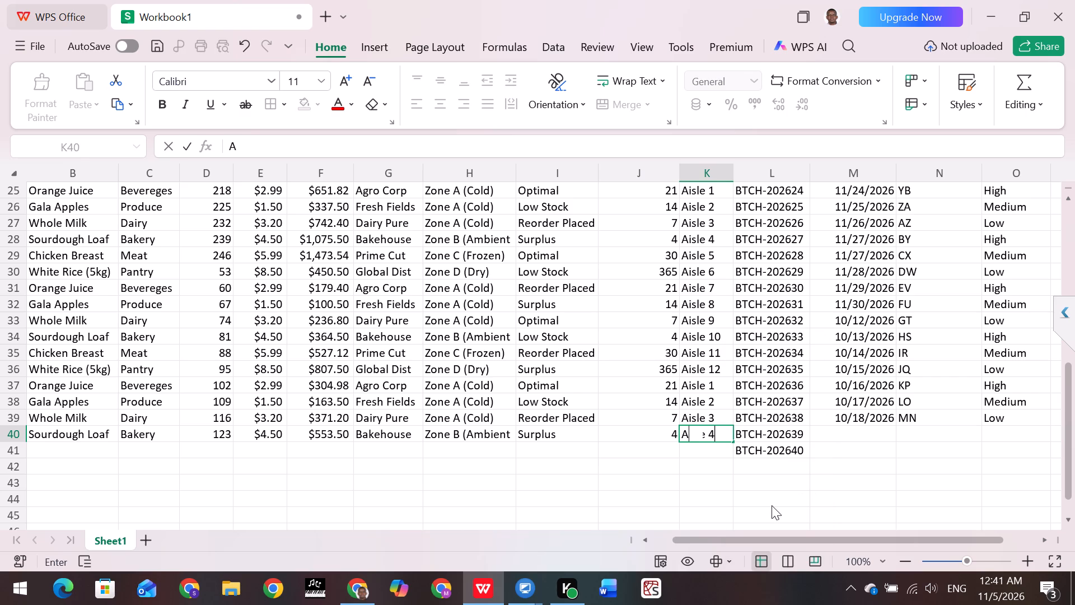
pyautogui.press('Tab')
pyautogui.press('Tab')
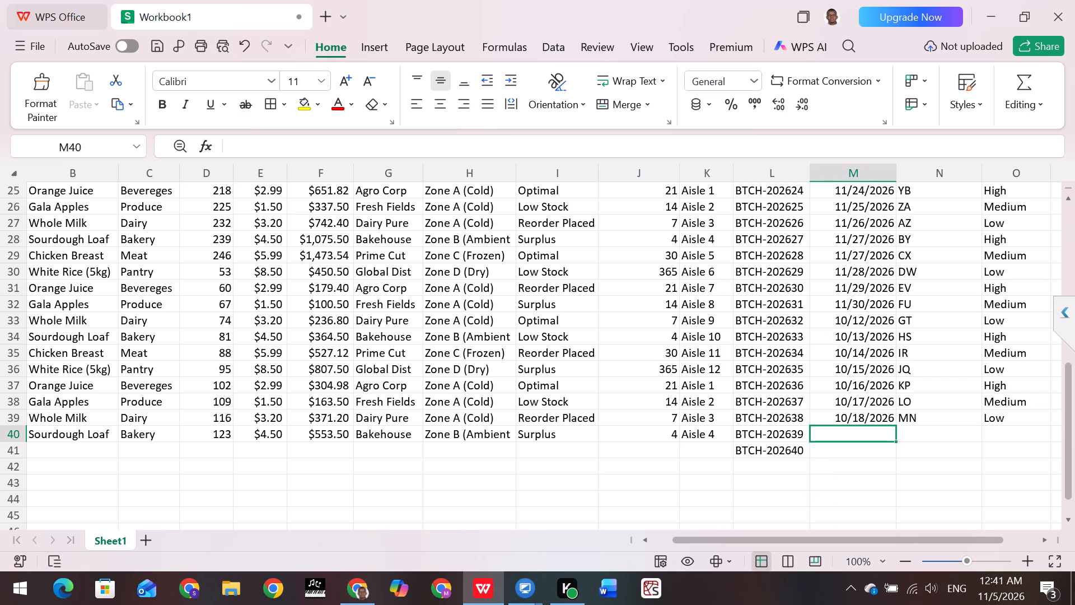
# Fill columns M to O of row 40 with the date 2026-10-19, the initials NM and the priority High.
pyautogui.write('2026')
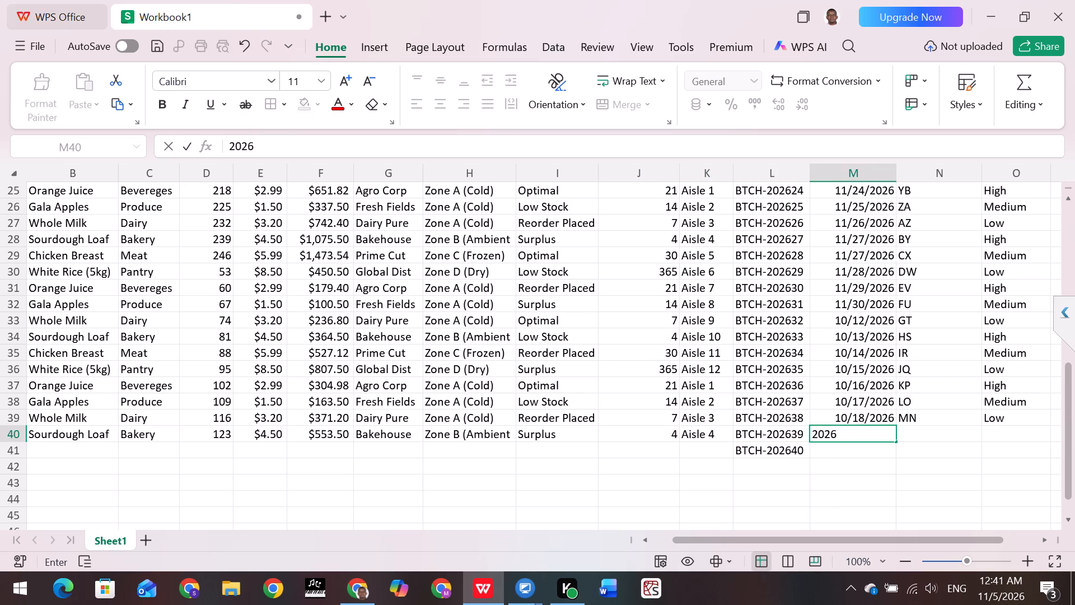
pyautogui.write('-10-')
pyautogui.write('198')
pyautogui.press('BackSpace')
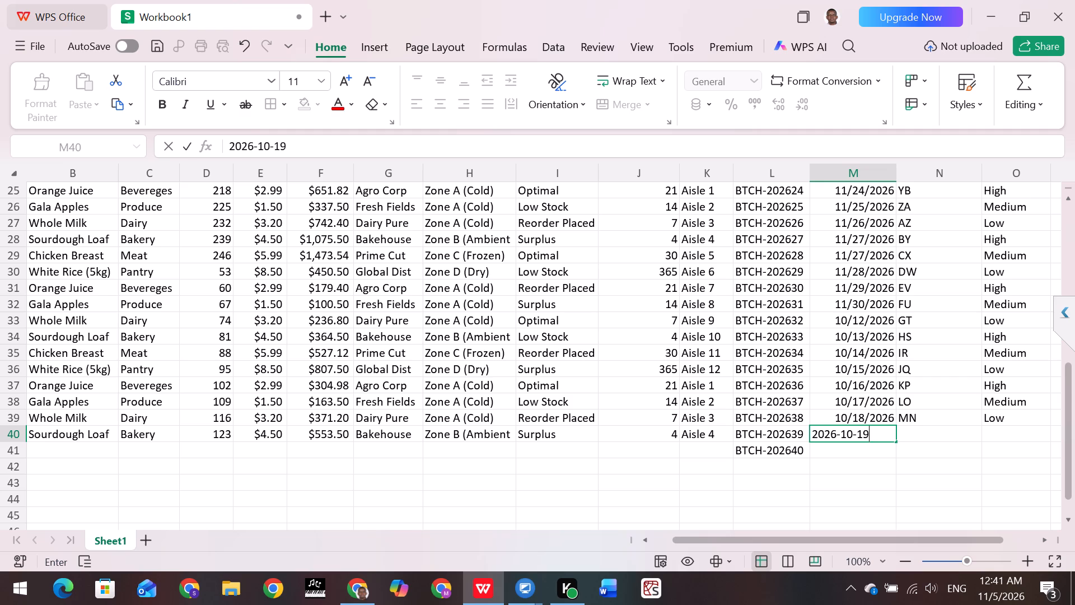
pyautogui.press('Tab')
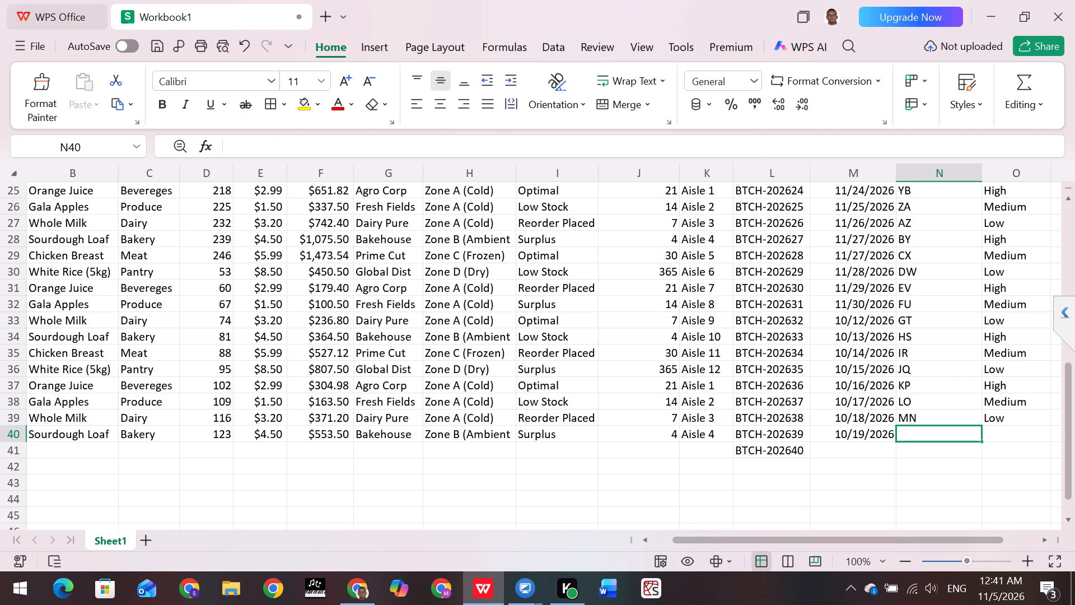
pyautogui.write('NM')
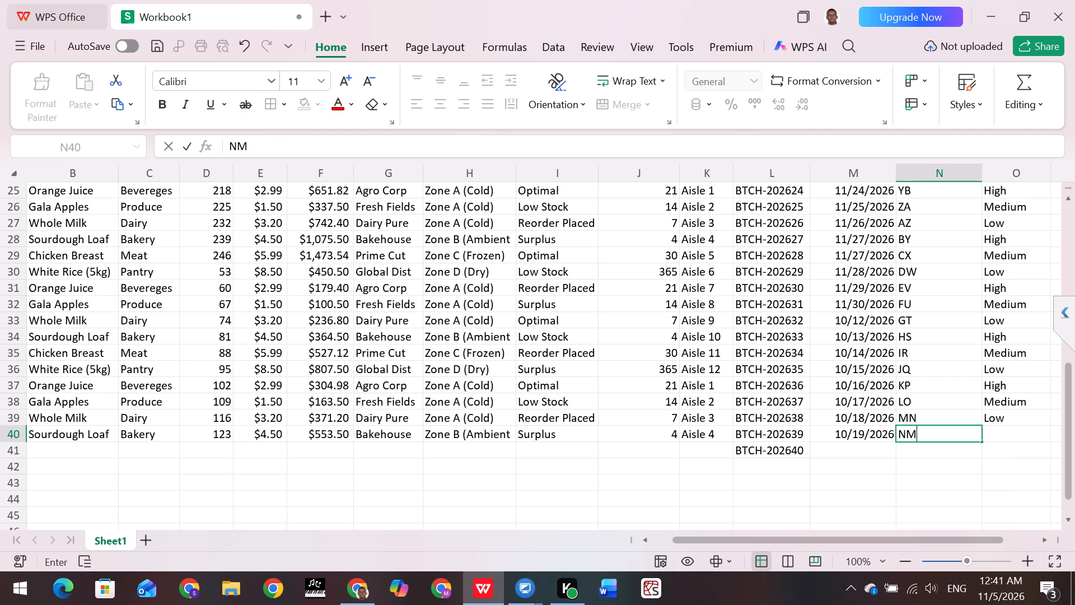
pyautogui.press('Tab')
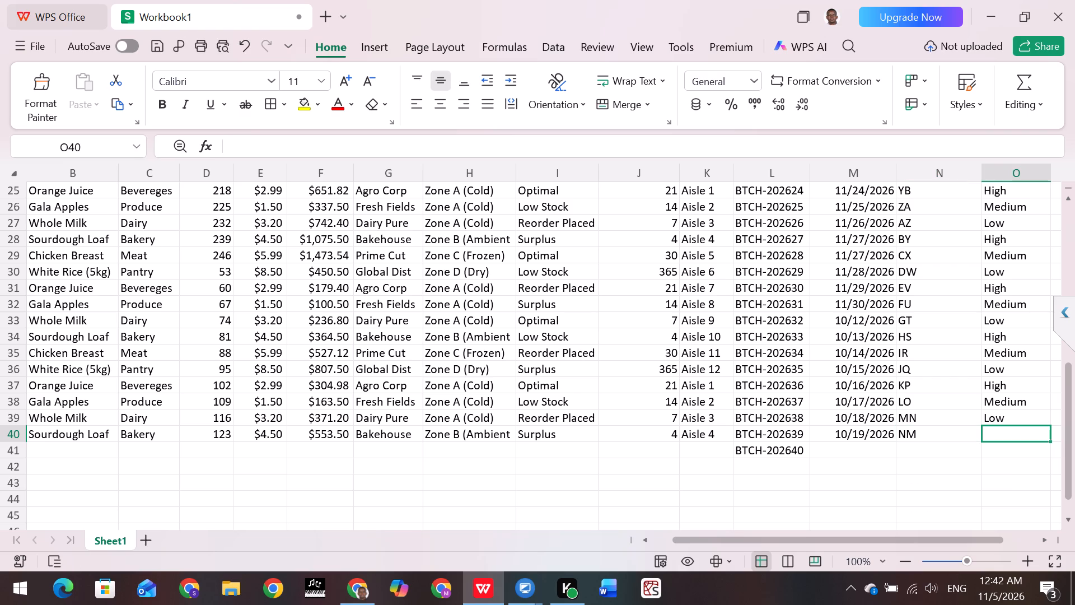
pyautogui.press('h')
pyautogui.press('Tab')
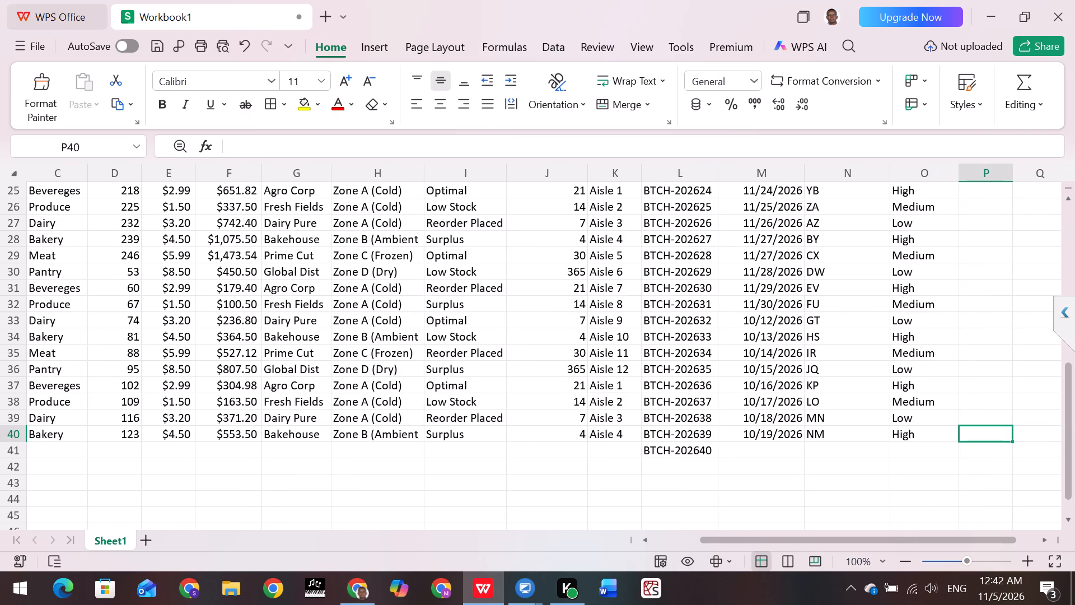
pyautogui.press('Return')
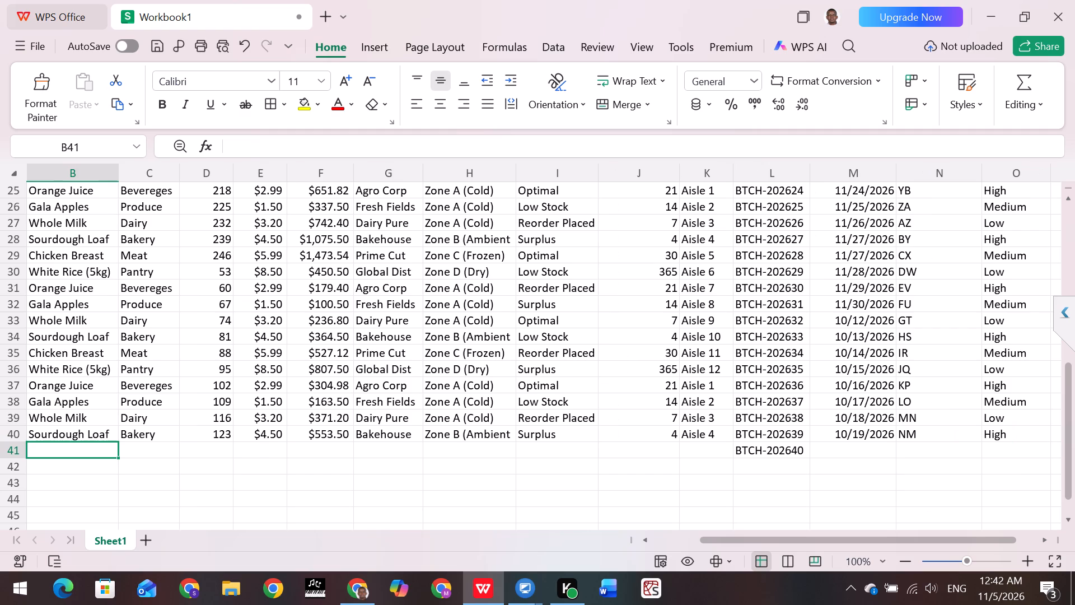
# Fill columns B to D of row 41 with the product Chicken Breast, the category Meat and the quantity 130.
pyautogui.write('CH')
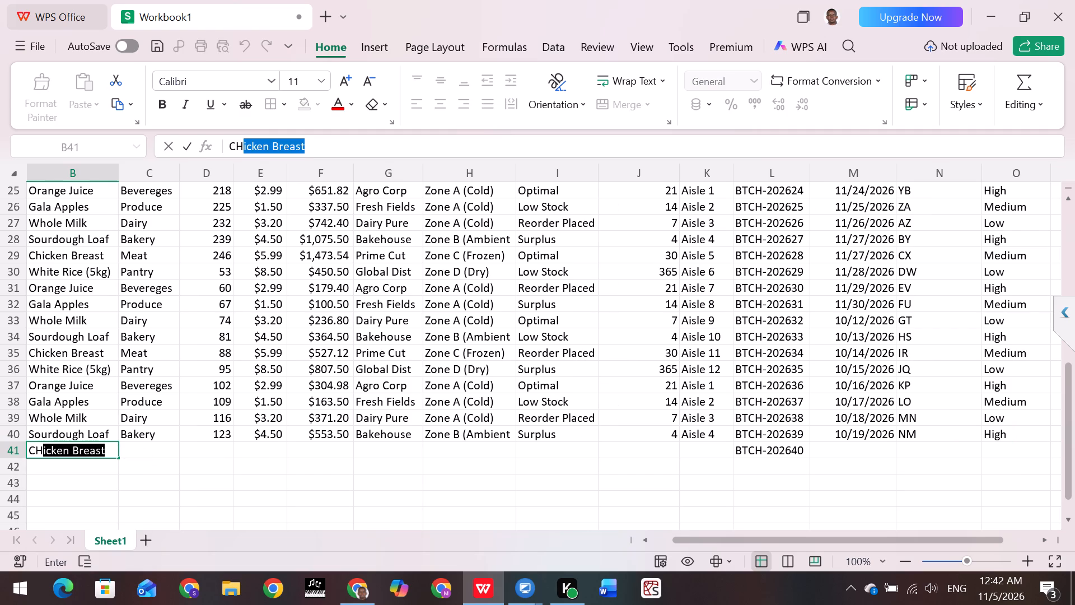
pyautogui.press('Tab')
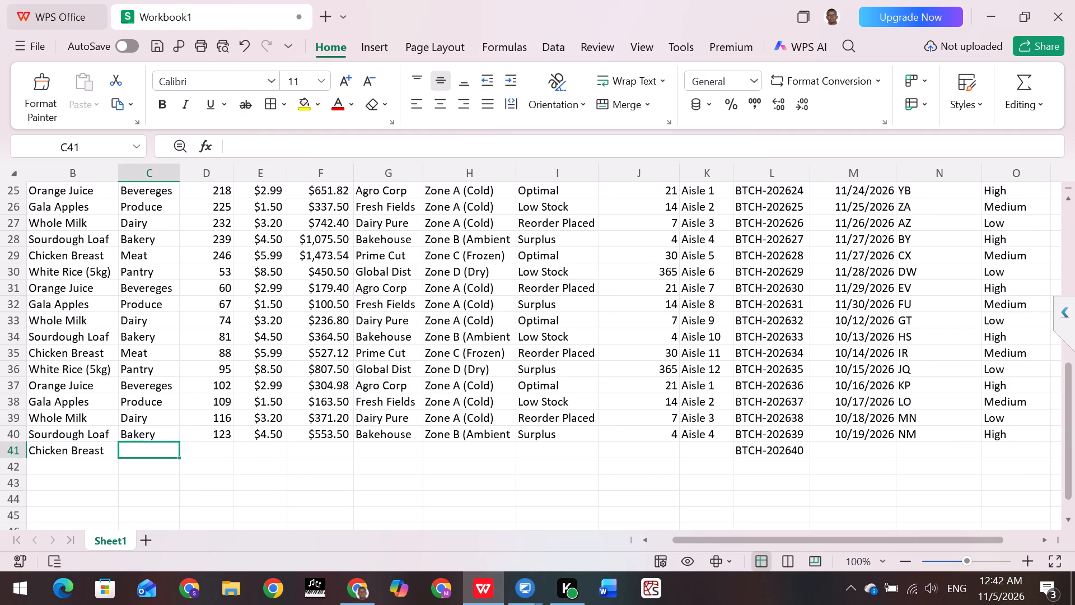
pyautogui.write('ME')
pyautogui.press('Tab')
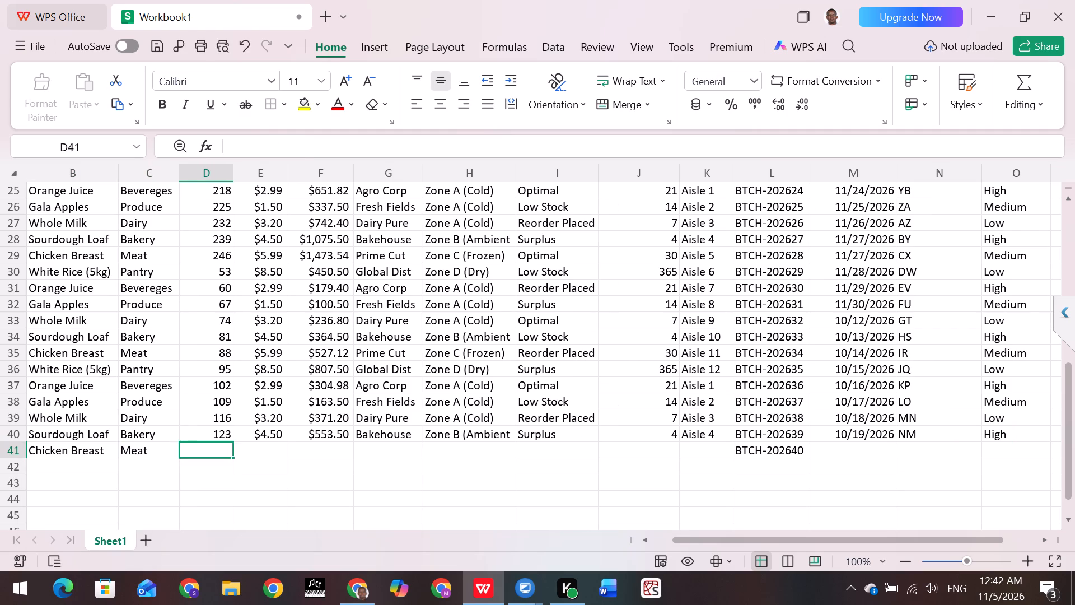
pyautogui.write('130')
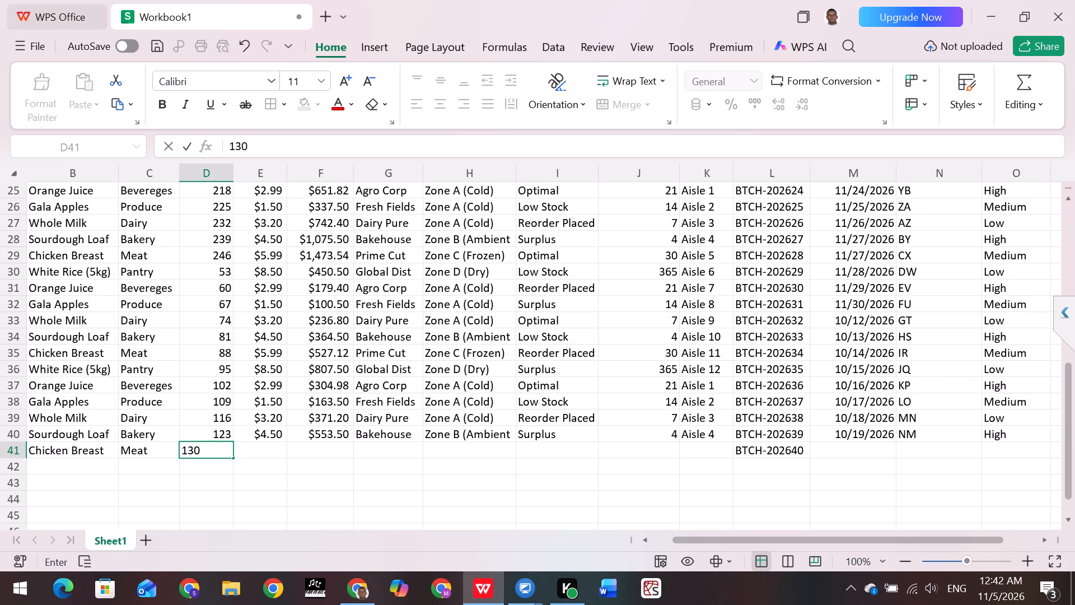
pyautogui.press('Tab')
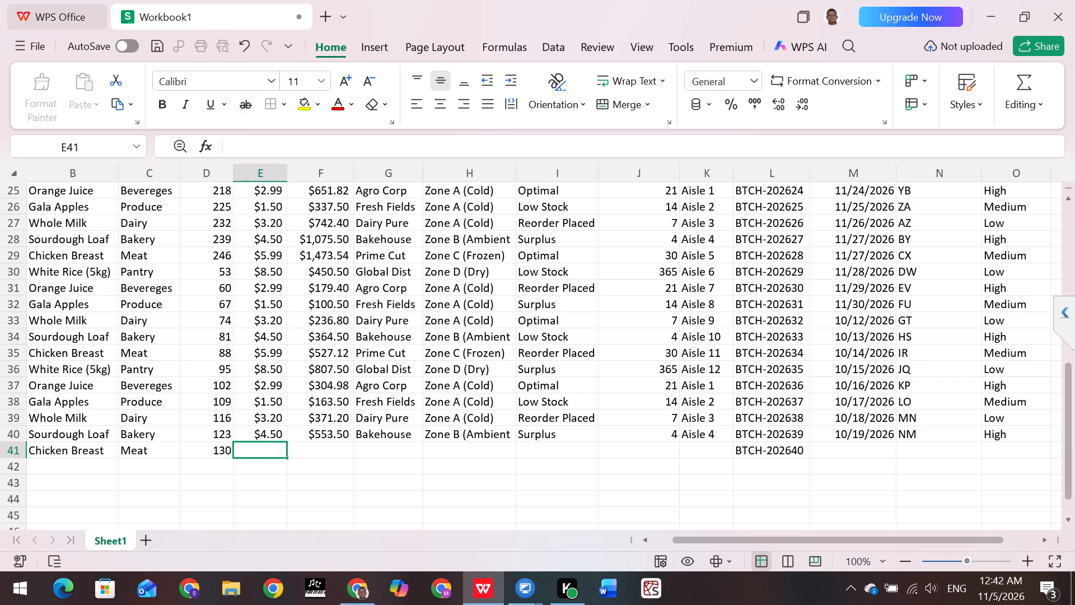
# Enter the price $5.99 in column E and the amount $778.70 in column F of row 41.
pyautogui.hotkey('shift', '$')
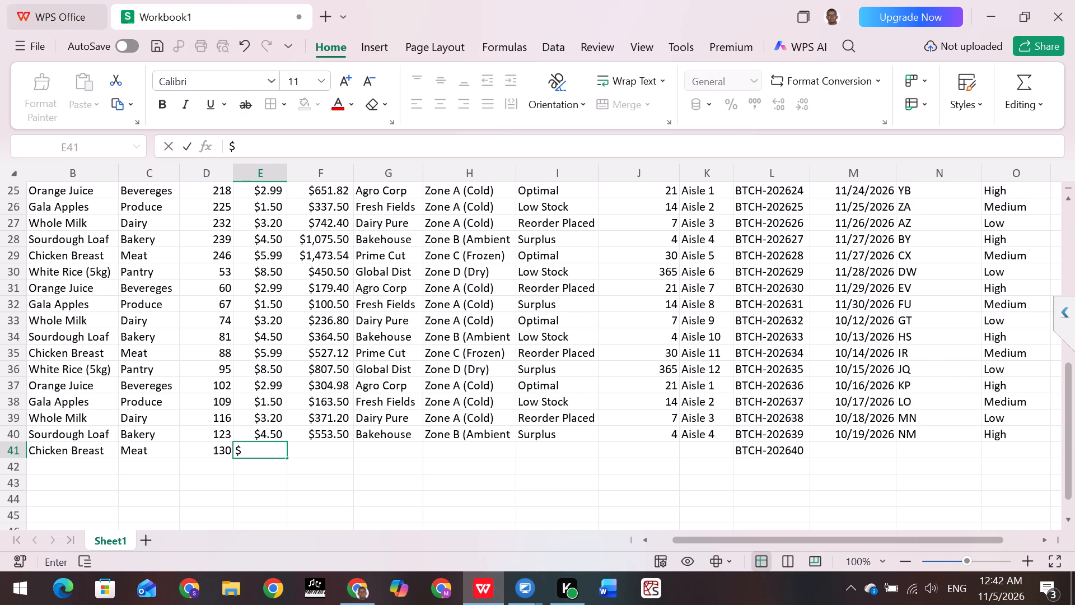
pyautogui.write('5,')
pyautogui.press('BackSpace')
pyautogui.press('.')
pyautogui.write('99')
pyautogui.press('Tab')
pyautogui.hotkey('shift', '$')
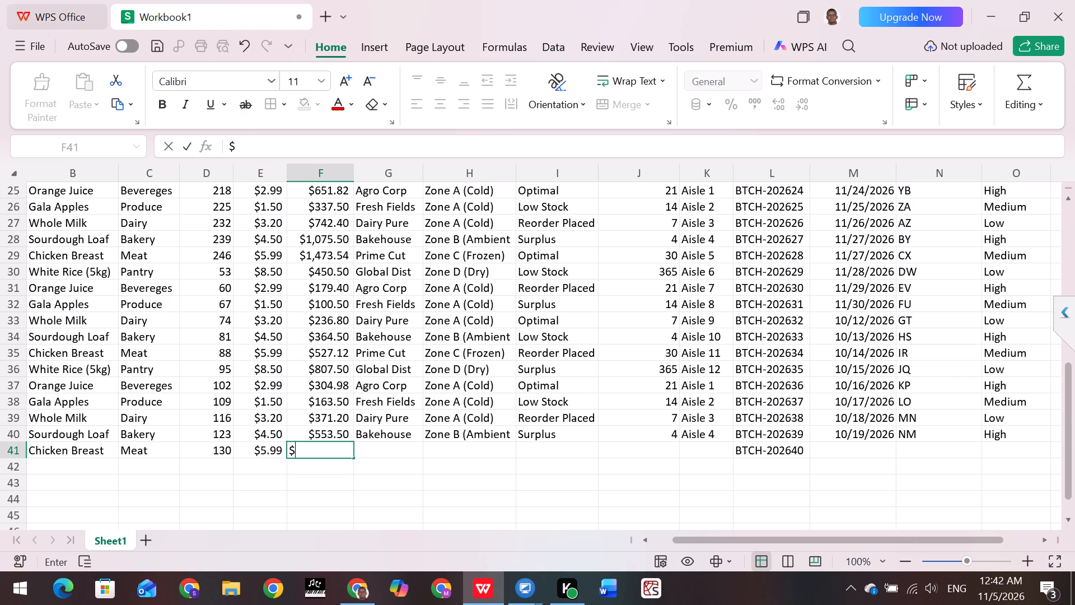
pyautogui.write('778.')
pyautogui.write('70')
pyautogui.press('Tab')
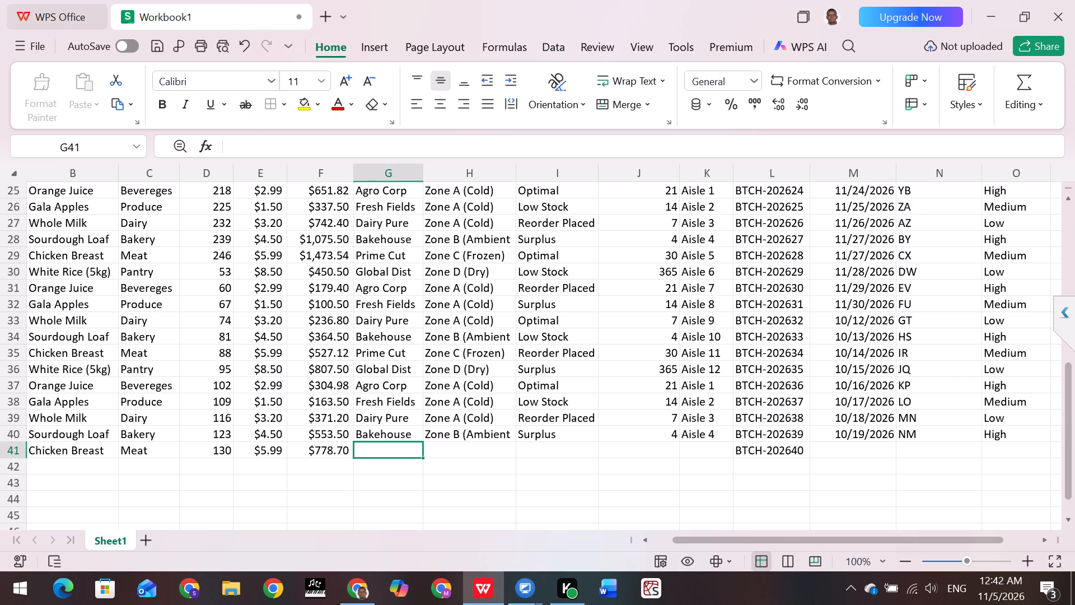
# Fill columns G to I of row 41 with the supplier Prime Cut, the storage zone Zone C (Frozen) and the status Optimal.
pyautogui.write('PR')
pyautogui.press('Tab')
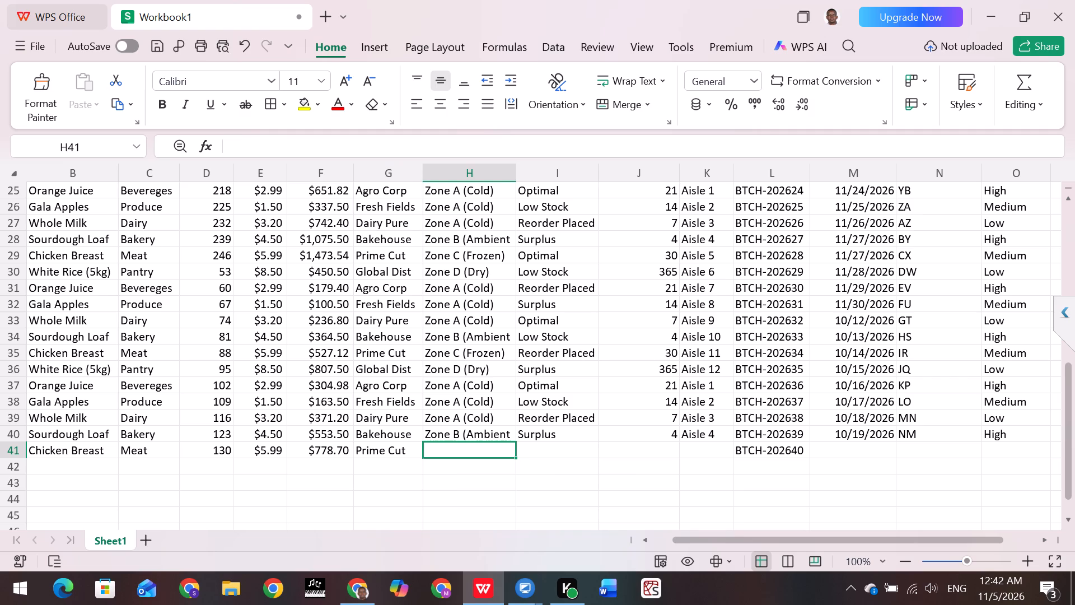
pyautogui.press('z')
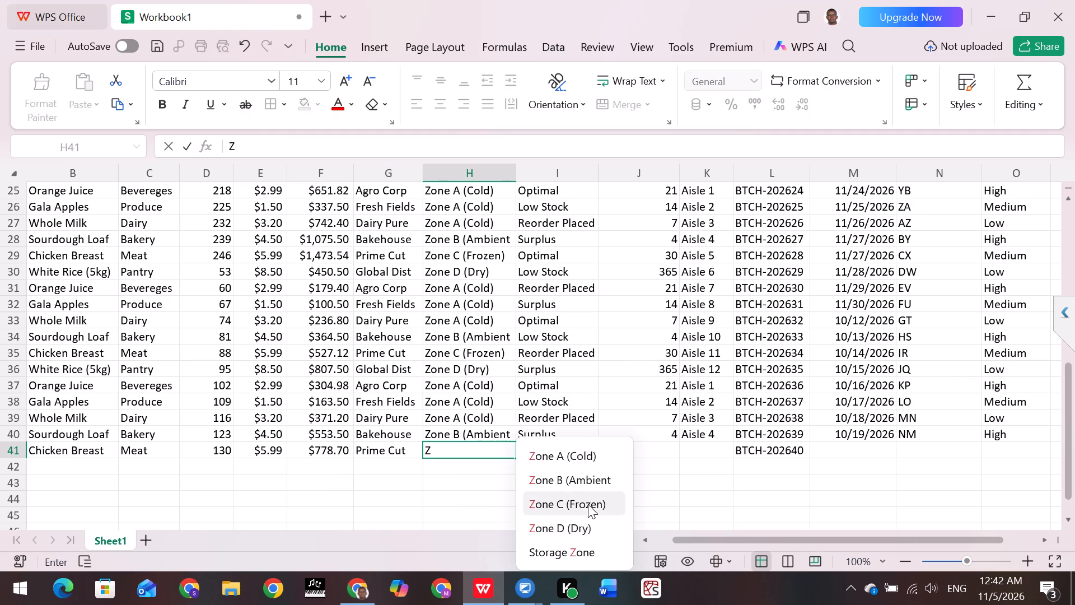
pyautogui.click(586, 500)
pyautogui.press('Tab')
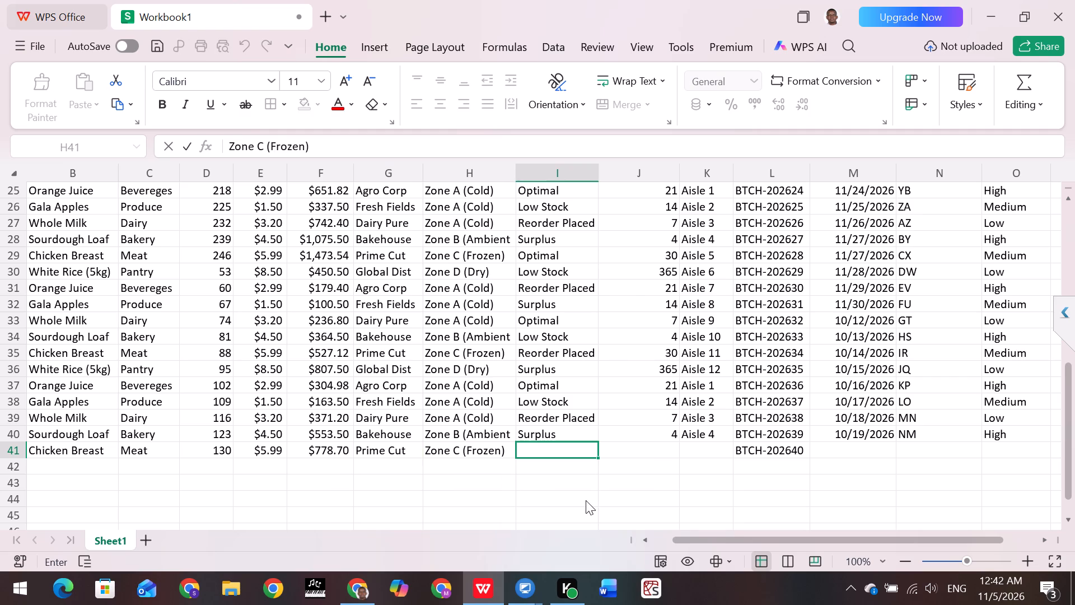
pyautogui.write('OP')
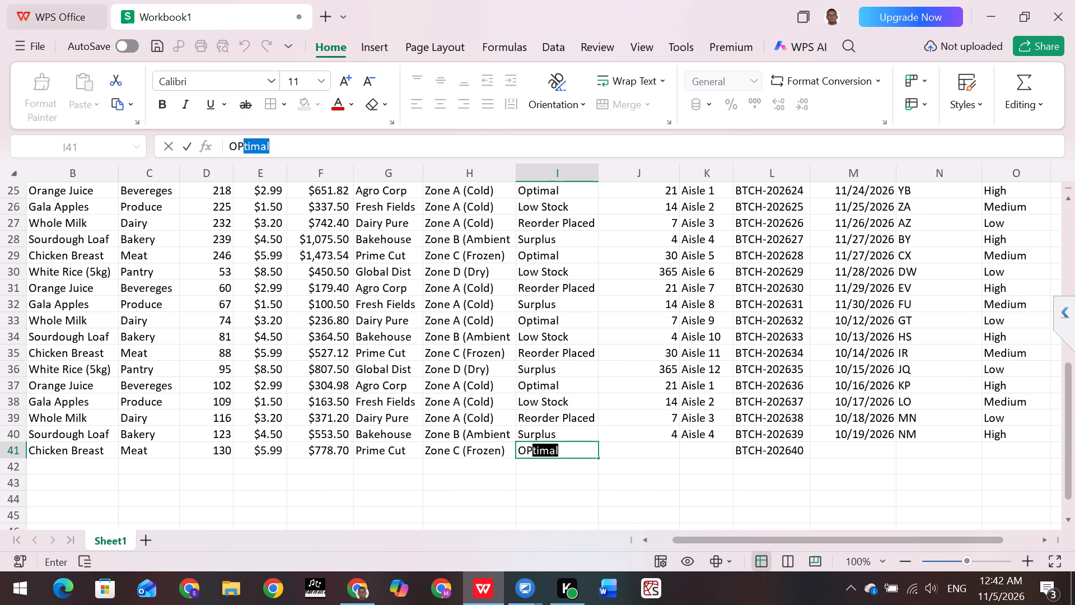
pyautogui.press('Tab')
# Enter the number 30 in column J and the location Aisle 5 in column K of row 41.
pyautogui.write('30')
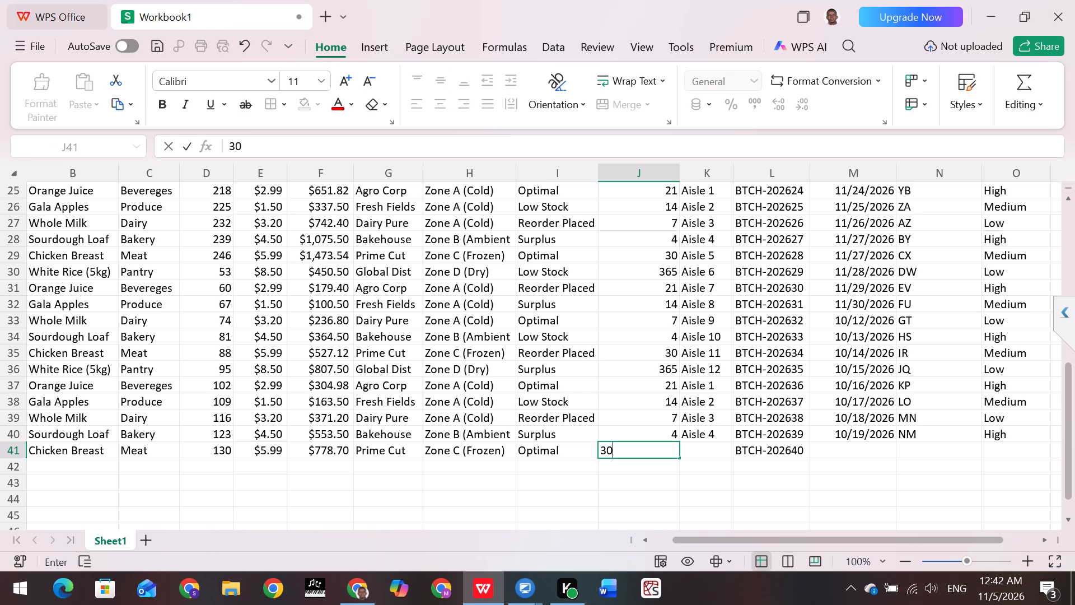
pyautogui.press('a')
pyautogui.press('BackSpace')
pyautogui.press('Tab')
pyautogui.press('a')
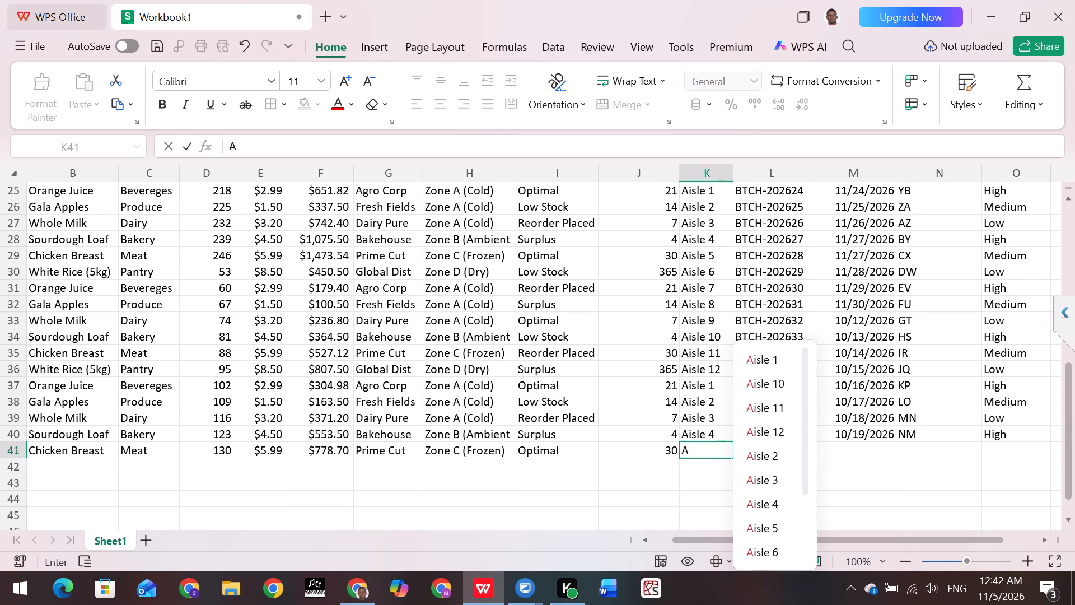
pyautogui.click(749, 519)
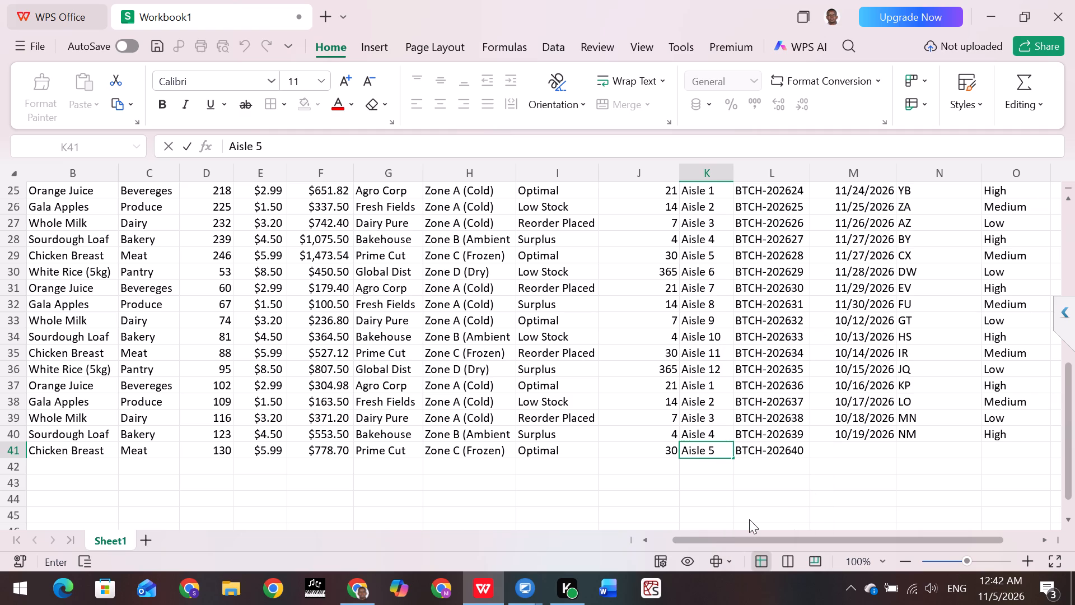
pyautogui.press('Tab')
# Fill columns M to O of row 41 with the date 2026-10-20, the initials OL and the priority Medium.
pyautogui.press('Tab')
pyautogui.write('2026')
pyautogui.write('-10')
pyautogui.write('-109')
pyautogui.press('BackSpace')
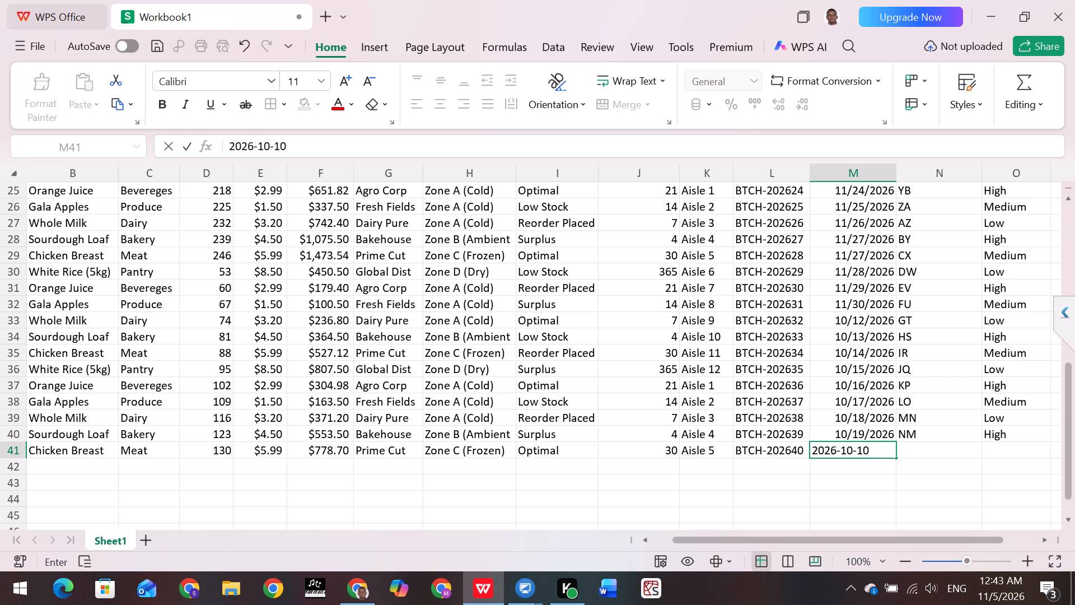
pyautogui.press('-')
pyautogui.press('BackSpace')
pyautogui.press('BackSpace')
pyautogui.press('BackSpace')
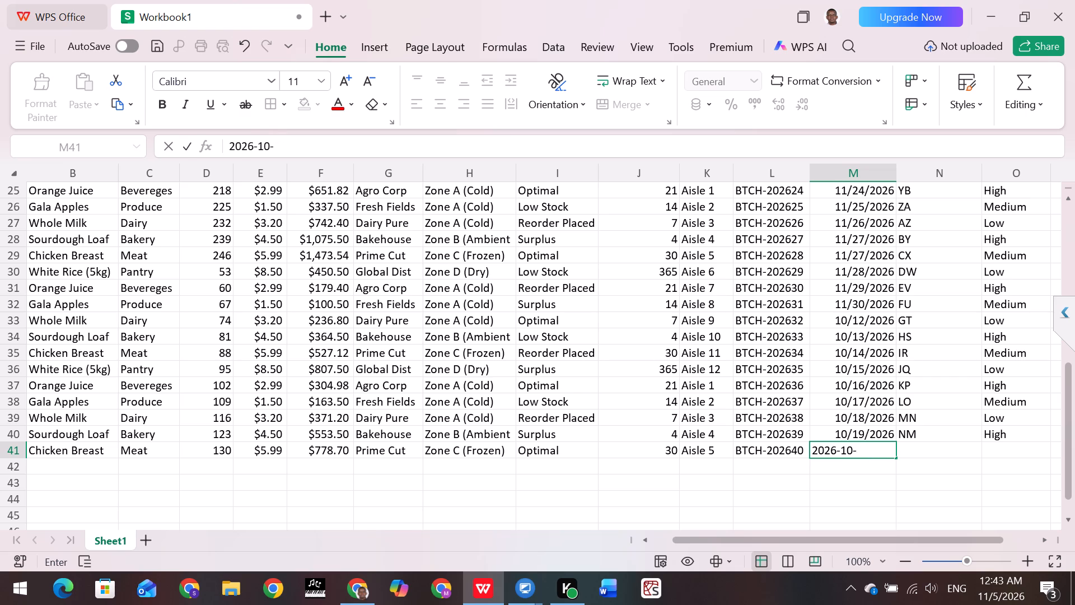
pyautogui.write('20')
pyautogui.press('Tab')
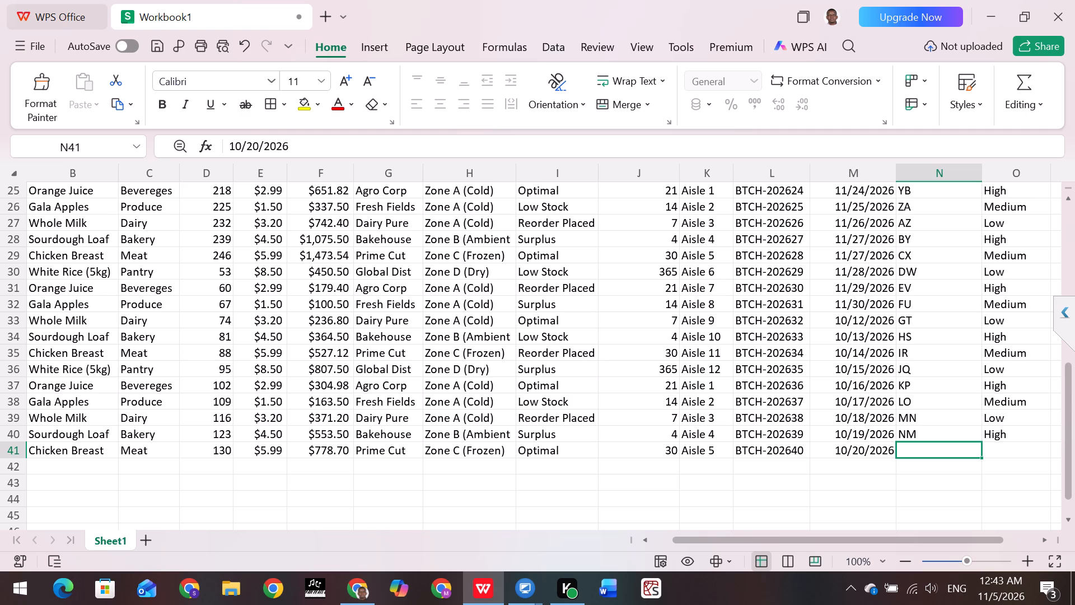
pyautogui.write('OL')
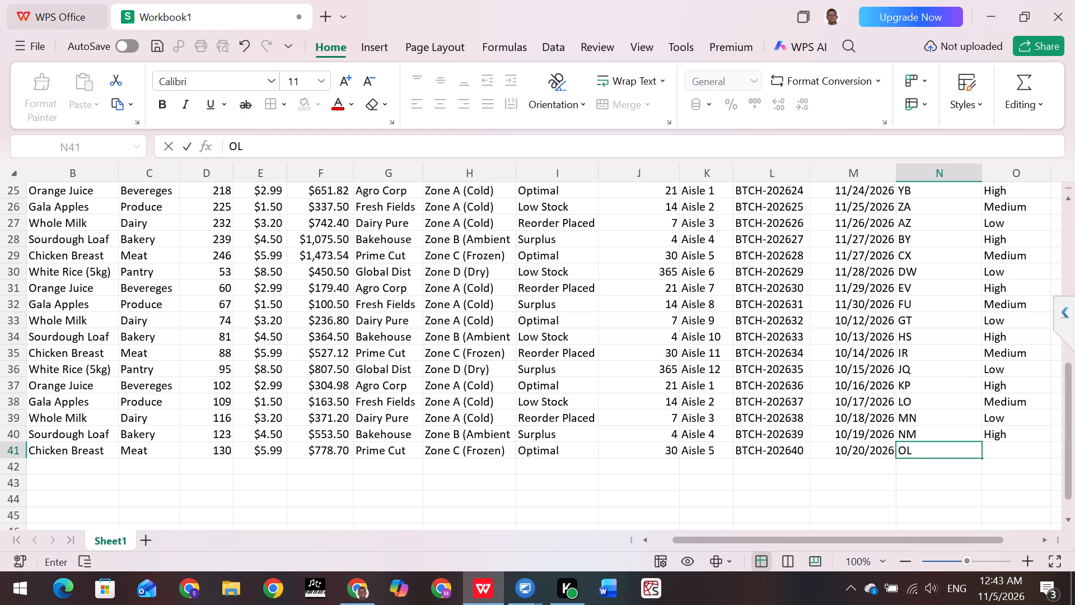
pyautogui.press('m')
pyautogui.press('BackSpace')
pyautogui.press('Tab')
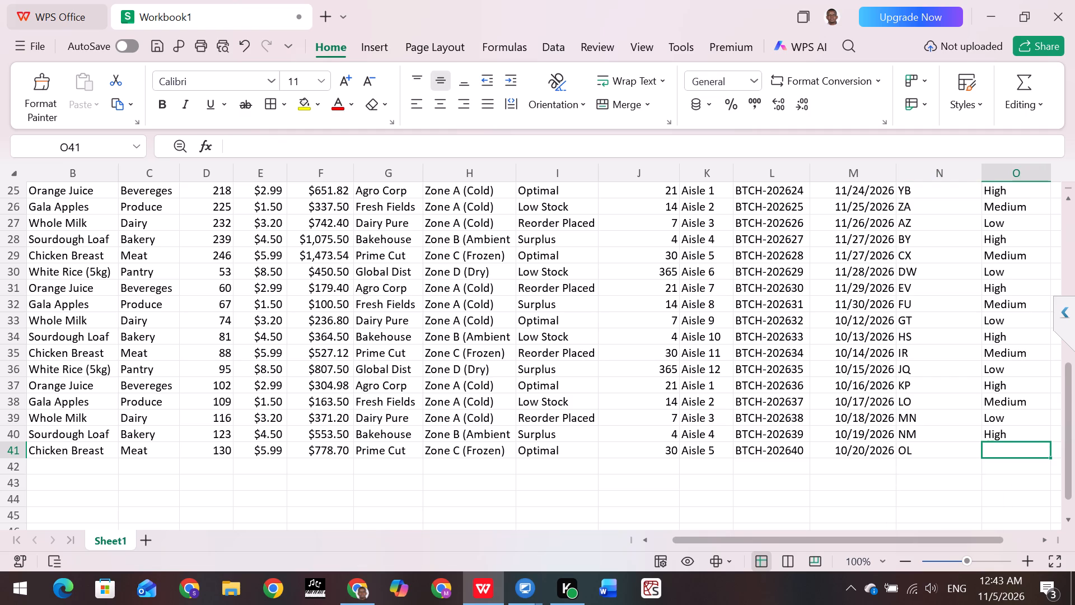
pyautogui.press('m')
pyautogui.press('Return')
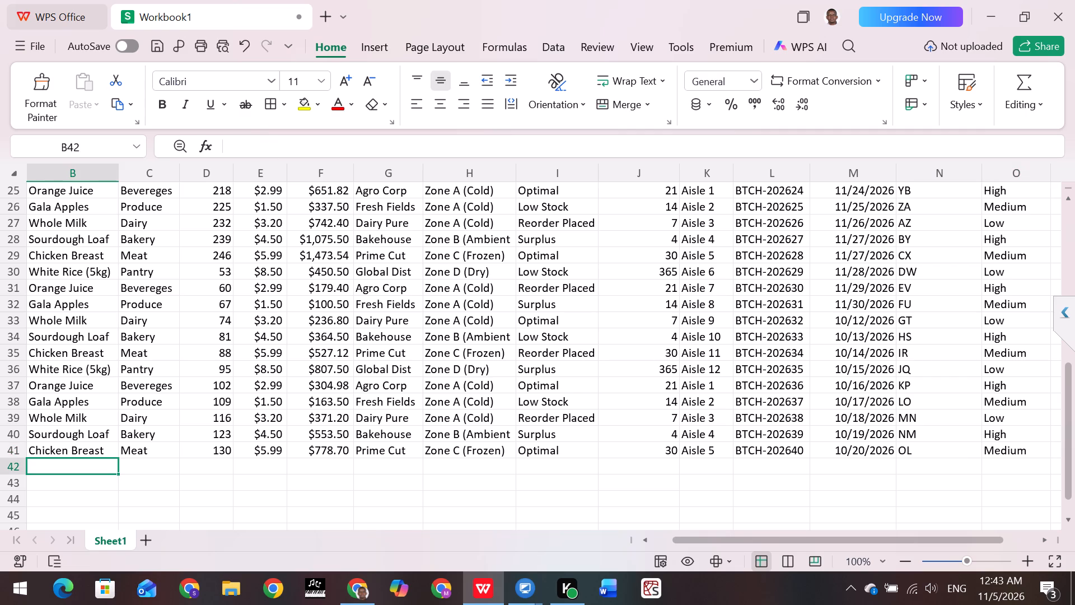
# Look over the filled inventory rows from the end of the data back up through the earlier entries.
pyautogui.scroll(4, 833, 335)
pyautogui.scroll(-3, 822, 341)
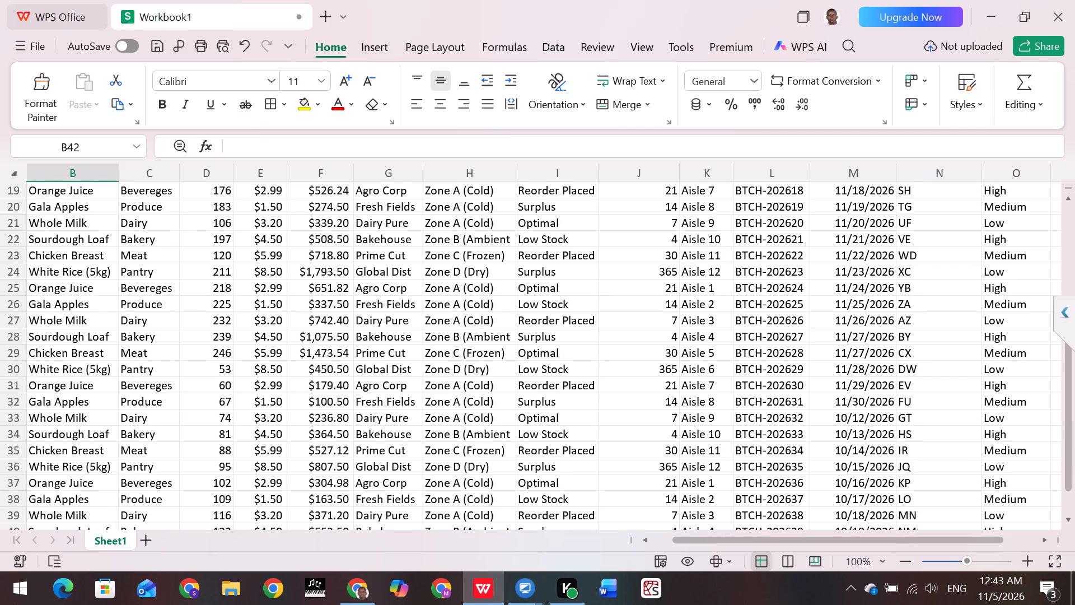
pyautogui.scroll(4, 822, 348)
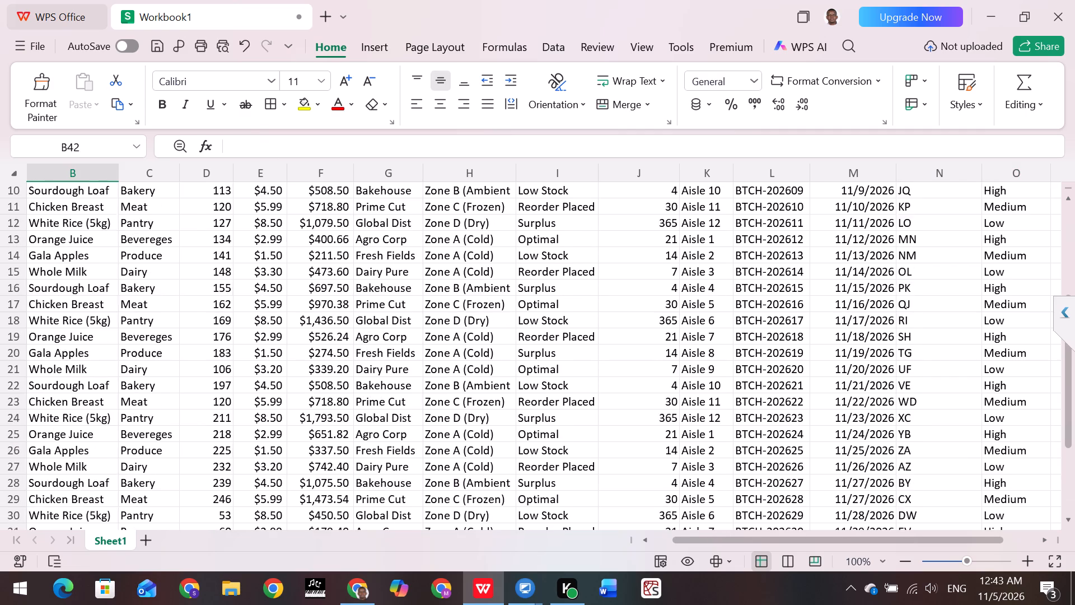
pyautogui.scroll(9, 822, 348)
pyautogui.scroll(-4, 822, 352)
pyautogui.scroll(-5, 760, 373)
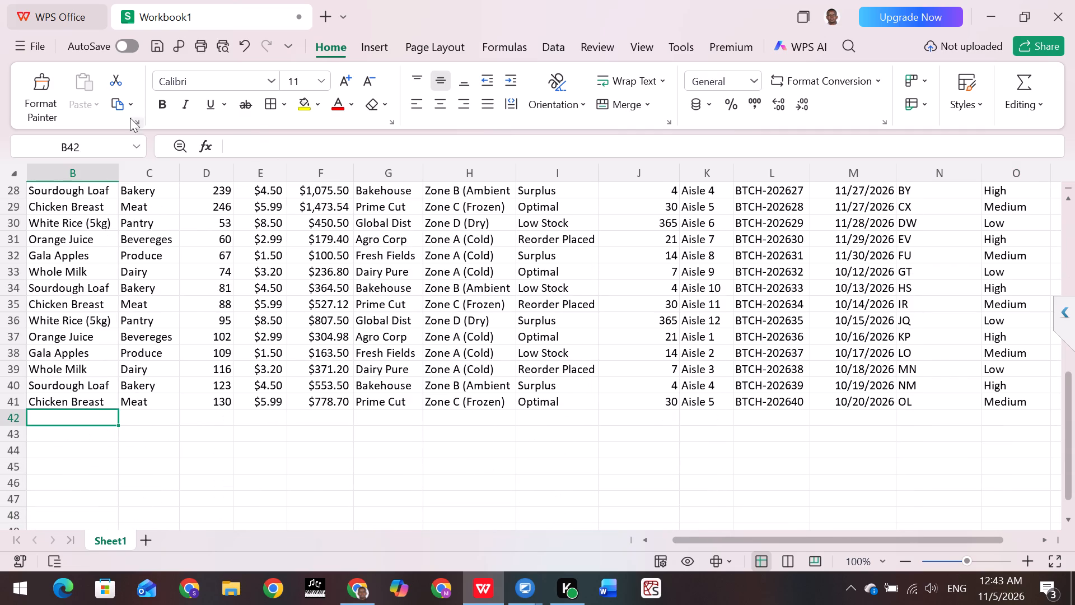
# Save the workbook in the My Cloud folder of WPS Drive as an .xlsx file named INVENTORY LEDGER.
pyautogui.tripleClick(36, 50)
pyautogui.doubleClick(36, 50)
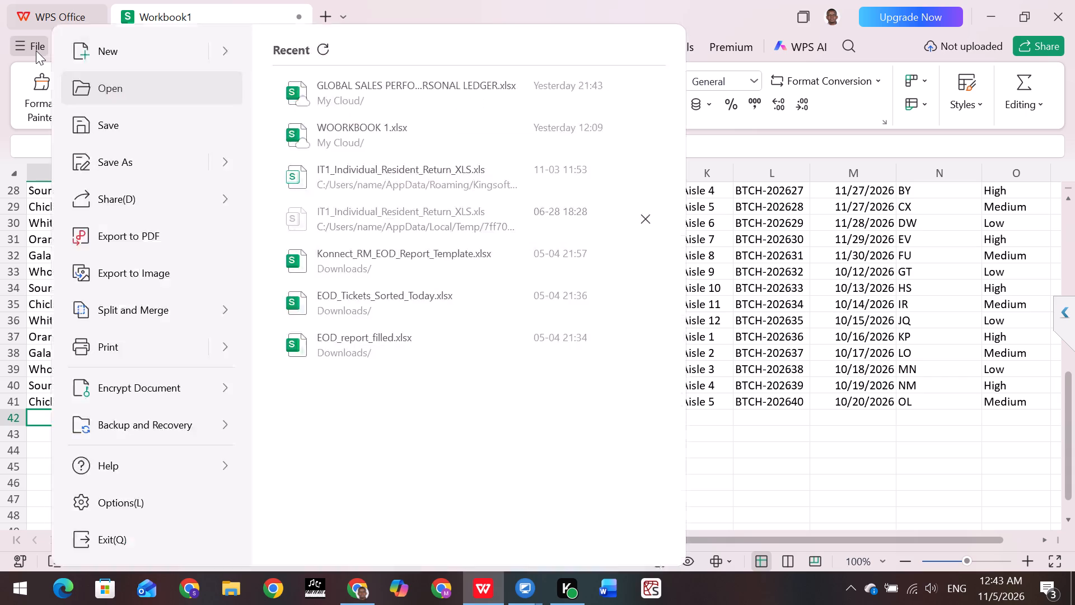
pyautogui.doubleClick(36, 50)
pyautogui.doubleClick(24, 44)
pyautogui.click(23, 43)
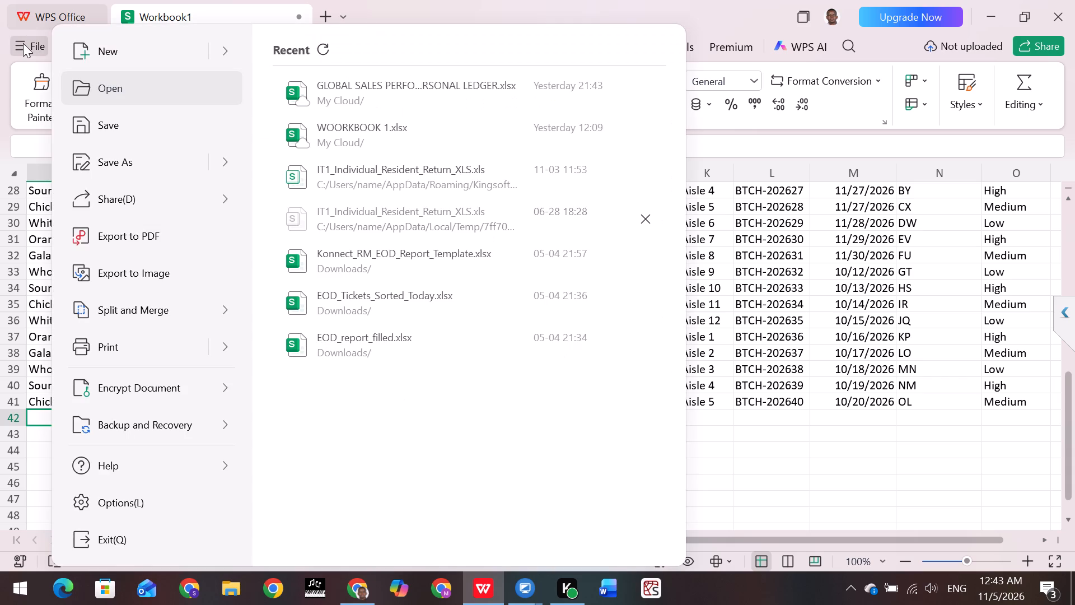
pyautogui.click(111, 125)
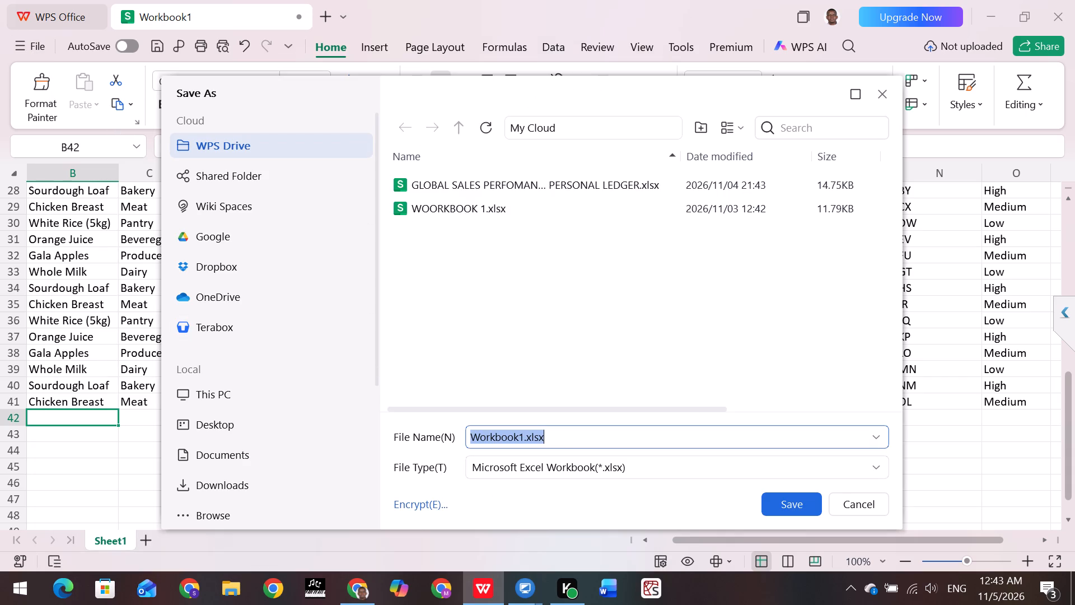
pyautogui.press('BackSpace')
pyautogui.press('BackSpace')
pyautogui.press('BackSpace')
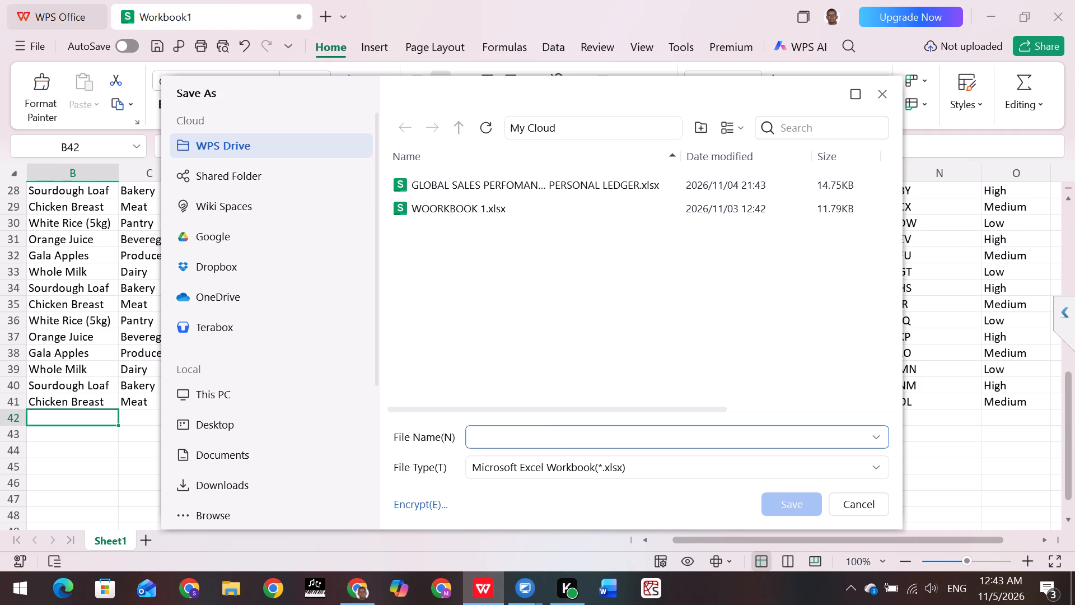
pyautogui.press('s')
pyautogui.press('BackSpace')
pyautogui.write('SIM')
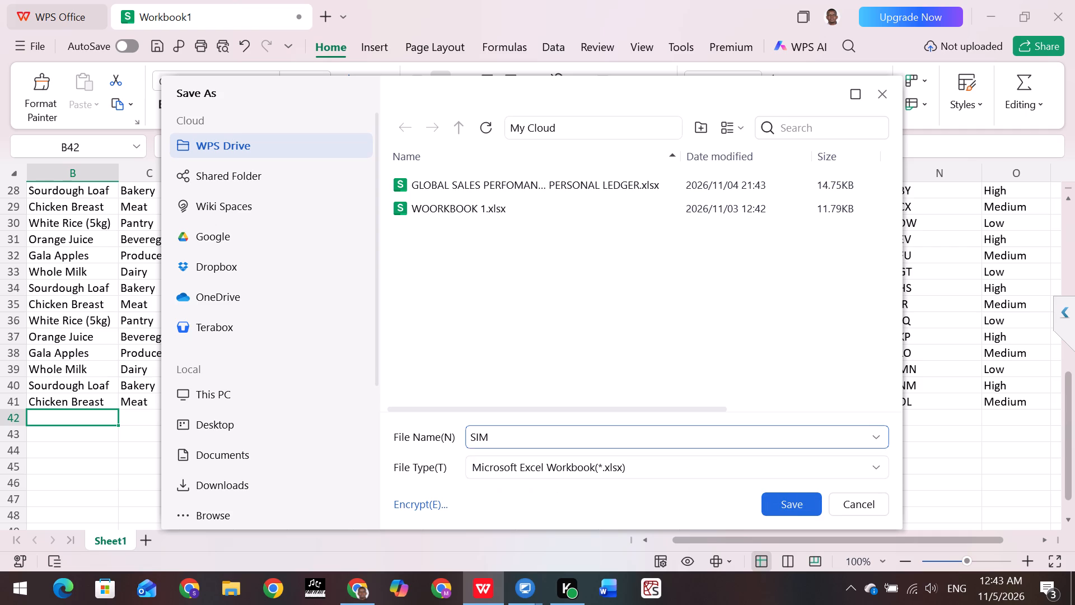
pyautogui.press('BackSpace')
pyautogui.press('BackSpace')
pyautogui.press('BackSpace')
pyautogui.press('BackSpace')
pyautogui.press('BackSpace')
pyautogui.press('i')
pyautogui.write('NVENTOEY')
pyautogui.press('space')
pyautogui.press('BackSpace')
pyautogui.press('BackSpace')
pyautogui.press('BackSpace')
pyautogui.press('BackSpace')
pyautogui.write('ORY')
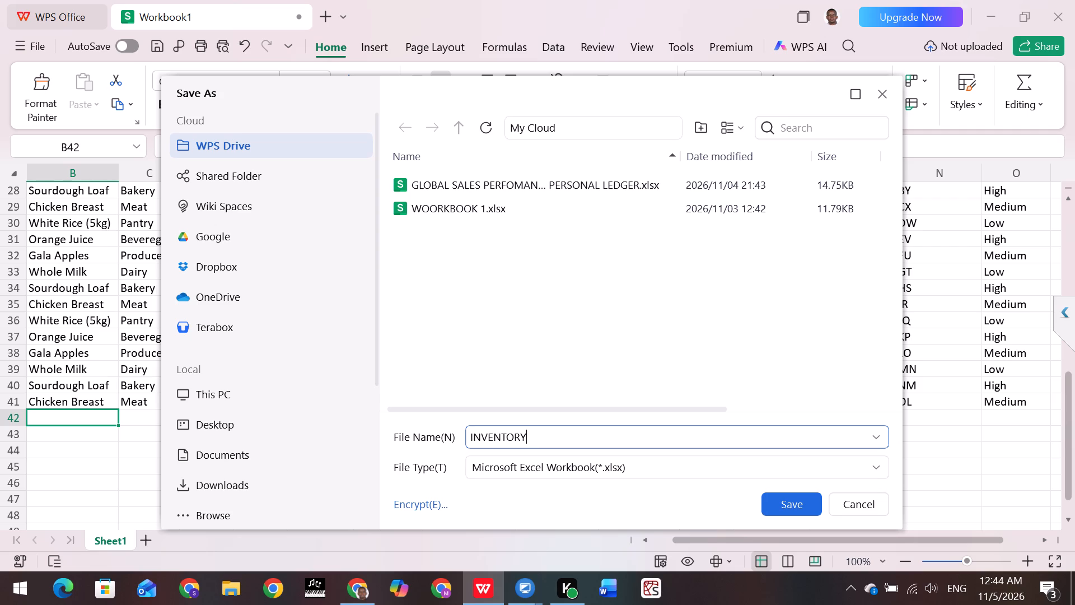
pyautogui.press('space')
pyautogui.write('KE')
pyautogui.press('BackSpace')
pyautogui.press('BackSpace')
pyautogui.write('LEDGER')
pyautogui.click(801, 503)
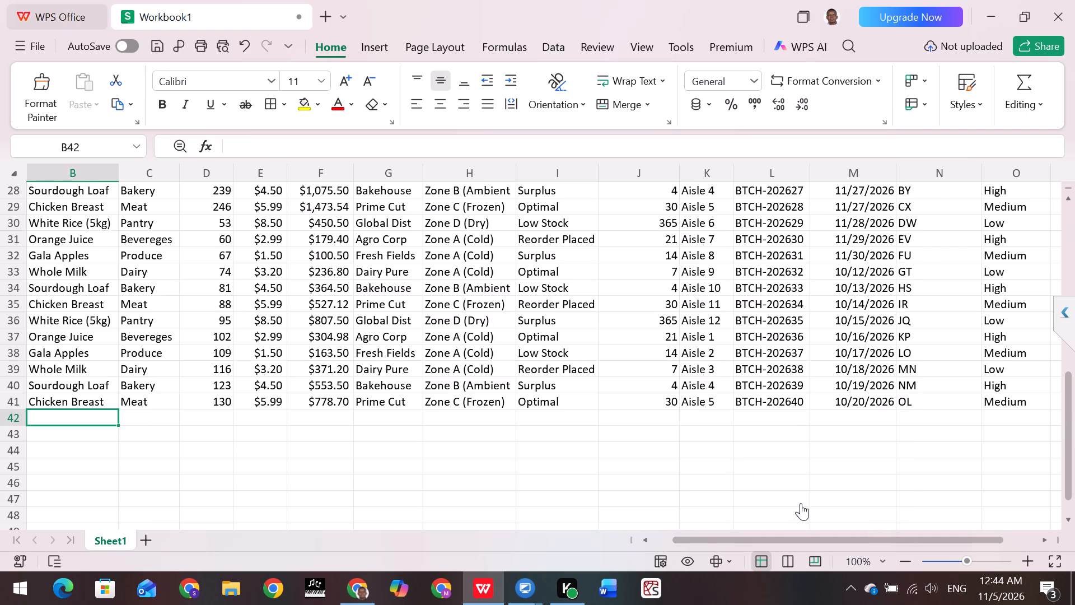